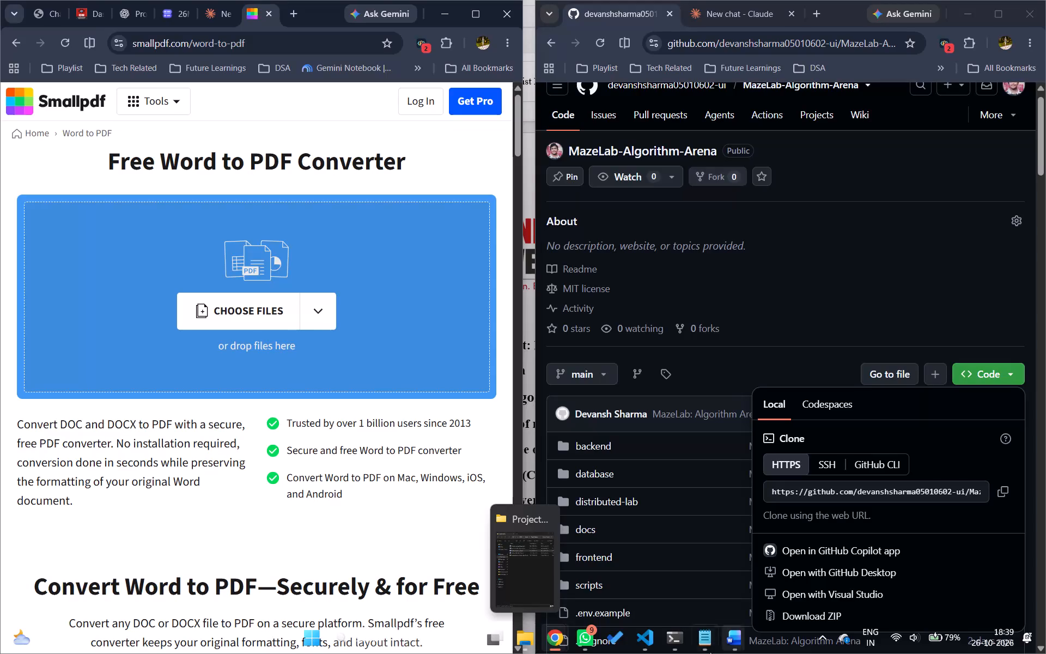
Convert MazeLab_AIP_Project_Report from the Project Report folder to PDF with the Smallpdf Word to PDF converter.
click(520, 633)
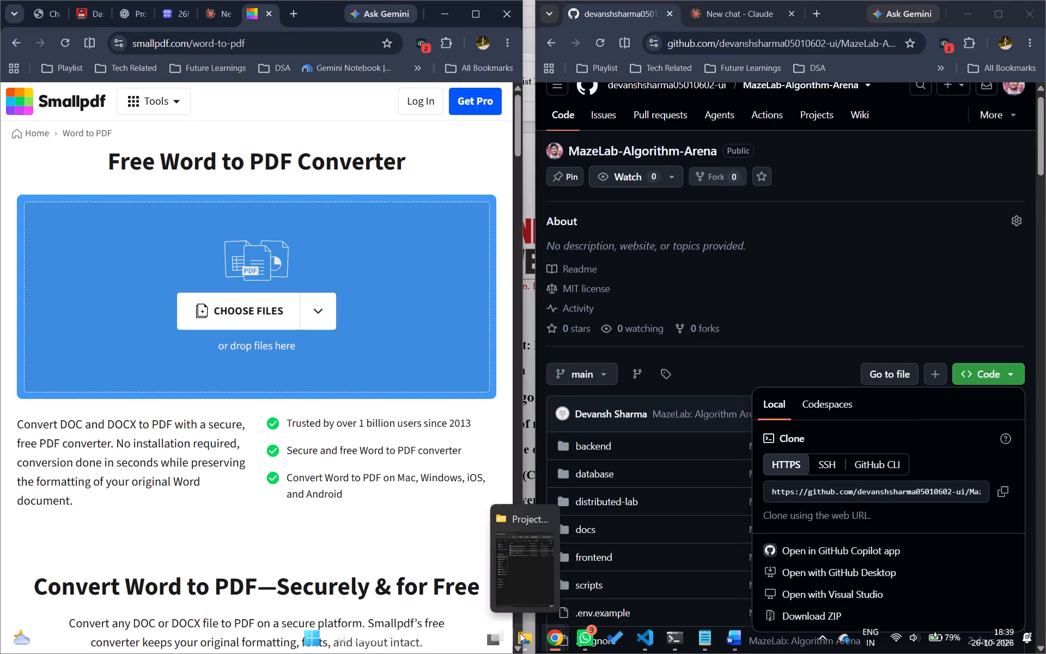
drag(714, 163, 293, 257)
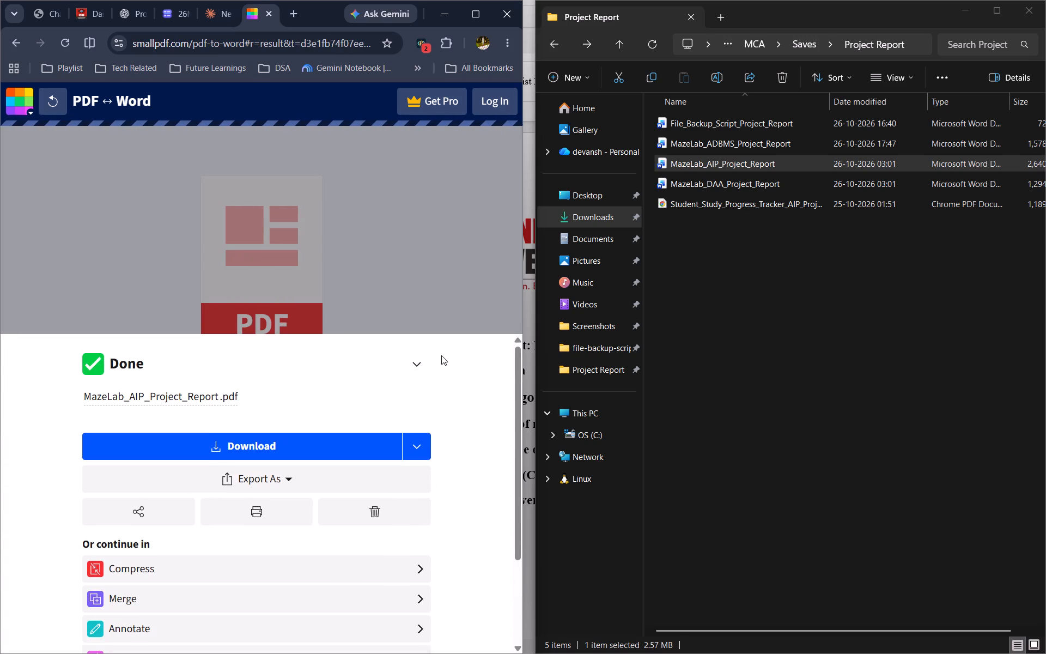
Examine the converted PDF's preview from the cover page through the Chapter 4 diagrams and the start of Chapter 5.
click(411, 366)
scroll(335, 474, down, 1)
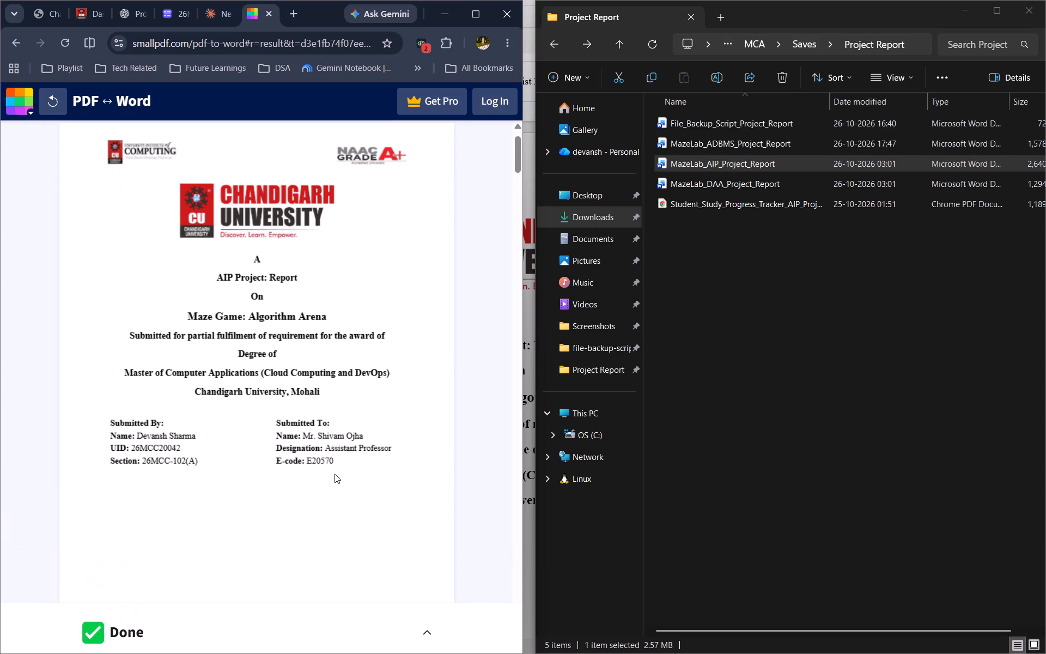
scroll(335, 474, down, 2)
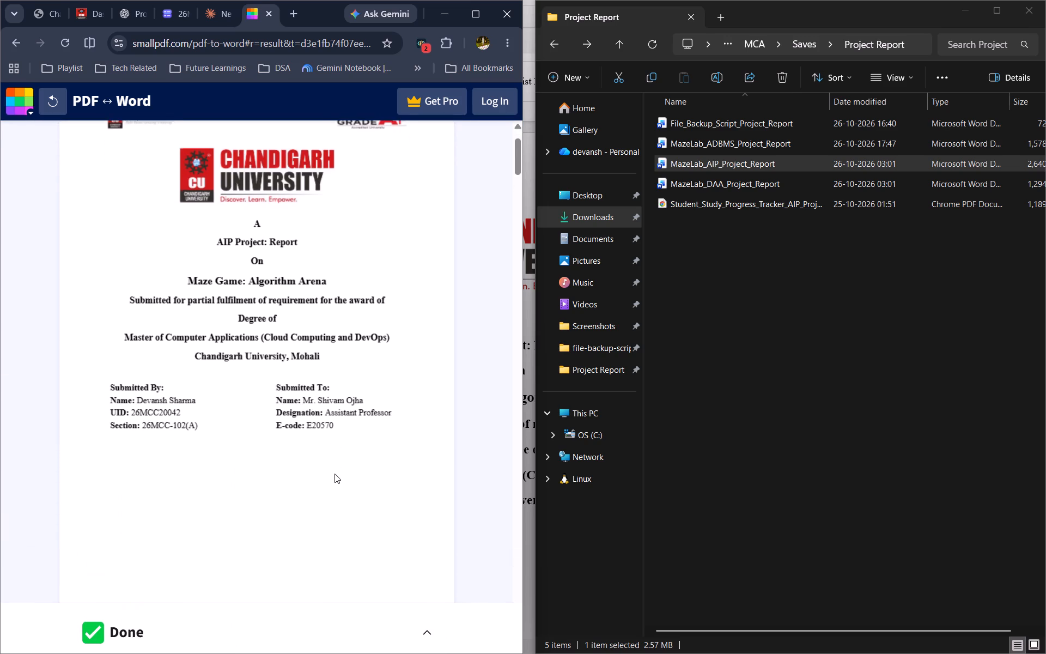
scroll(335, 474, down, 9)
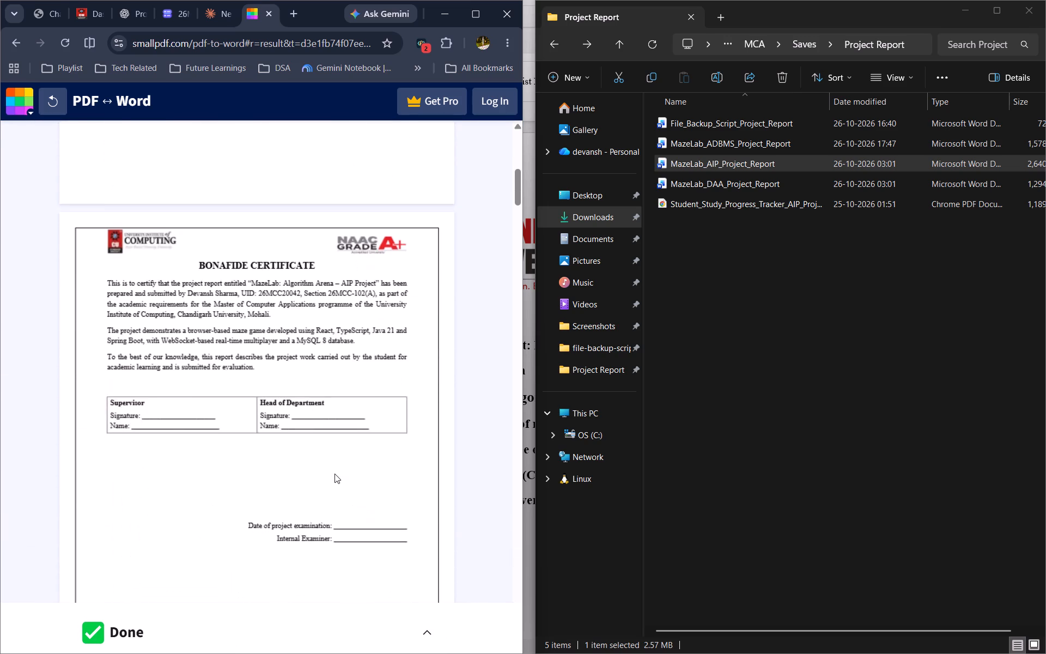
scroll(335, 474, down, 10)
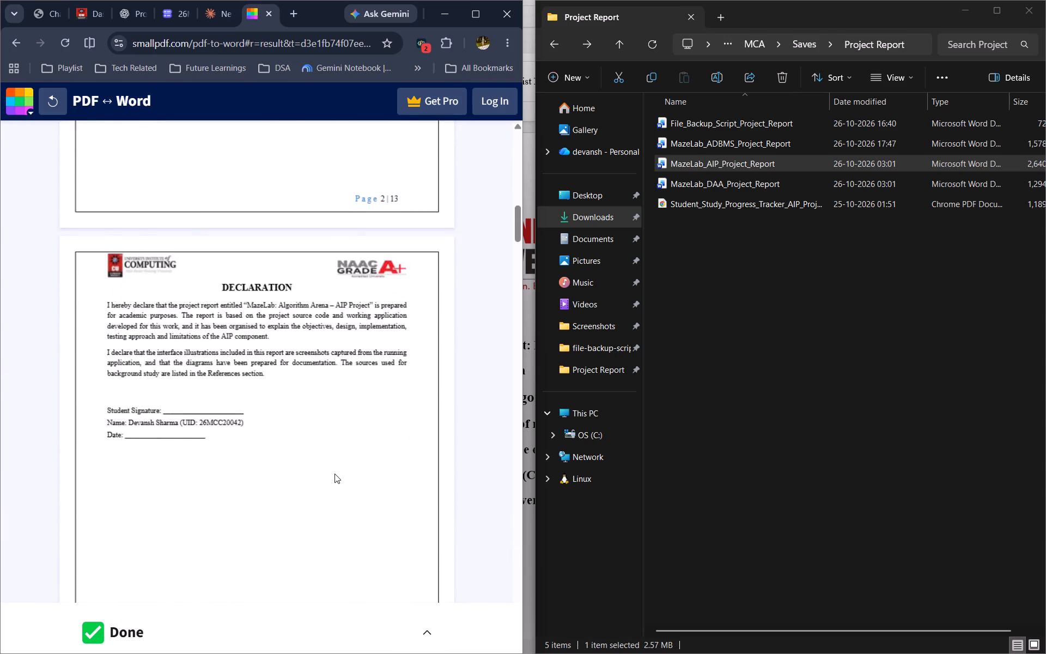
scroll(335, 474, down, 11)
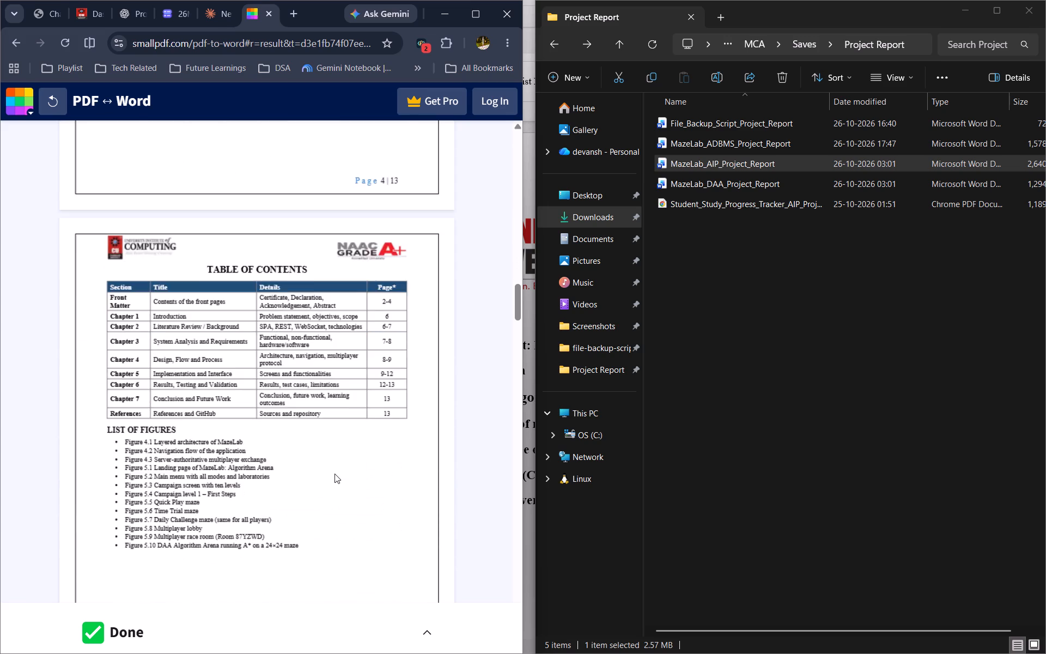
scroll(335, 474, down, 10)
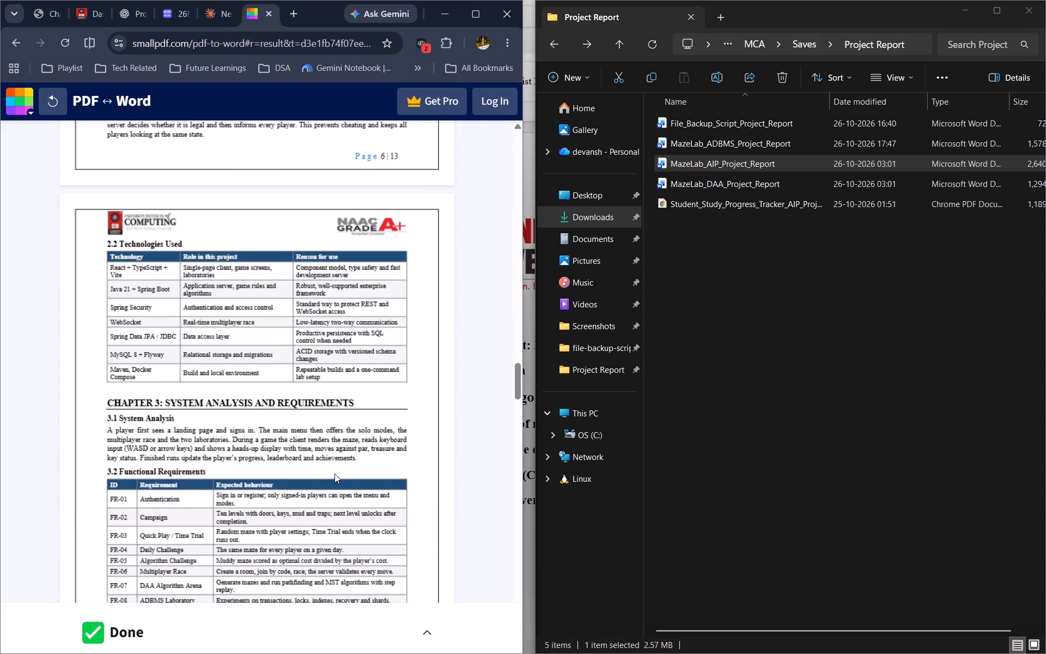
scroll(335, 474, down, 10)
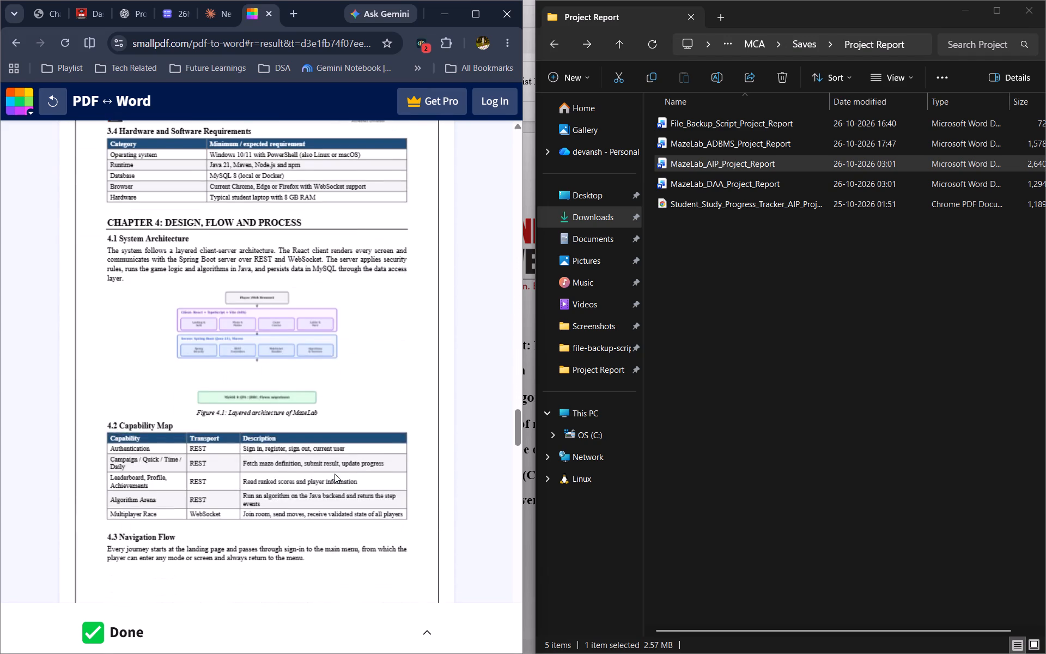
scroll(335, 474, down, 10)
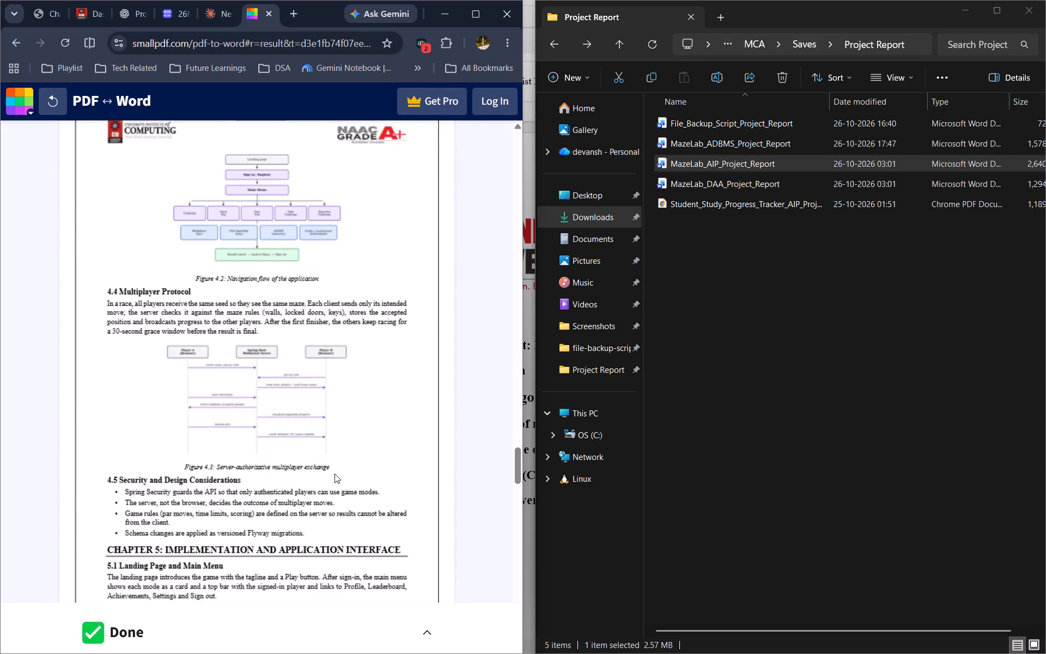
scroll(335, 474, down, 7)
scroll(335, 474, up, 2)
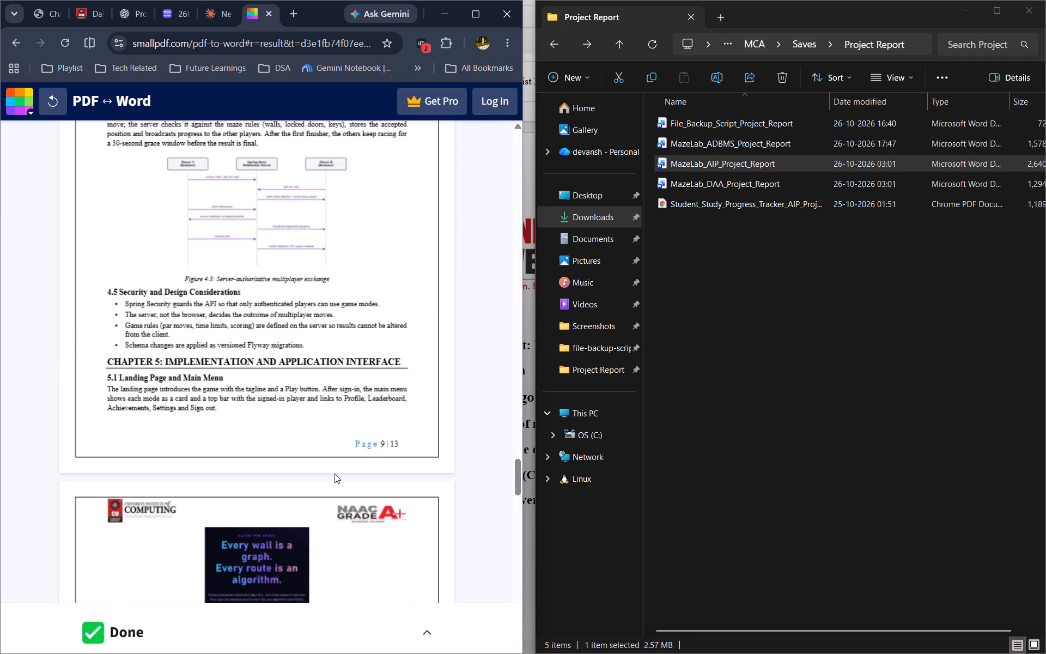
scroll(335, 474, up, 2)
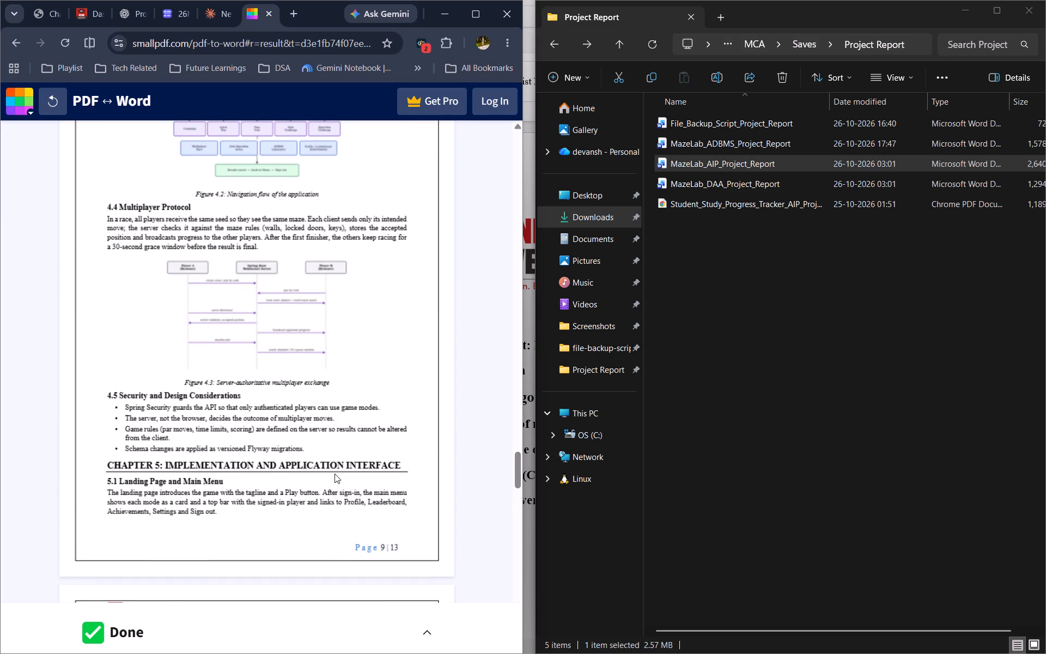
scroll(335, 474, up, 1)
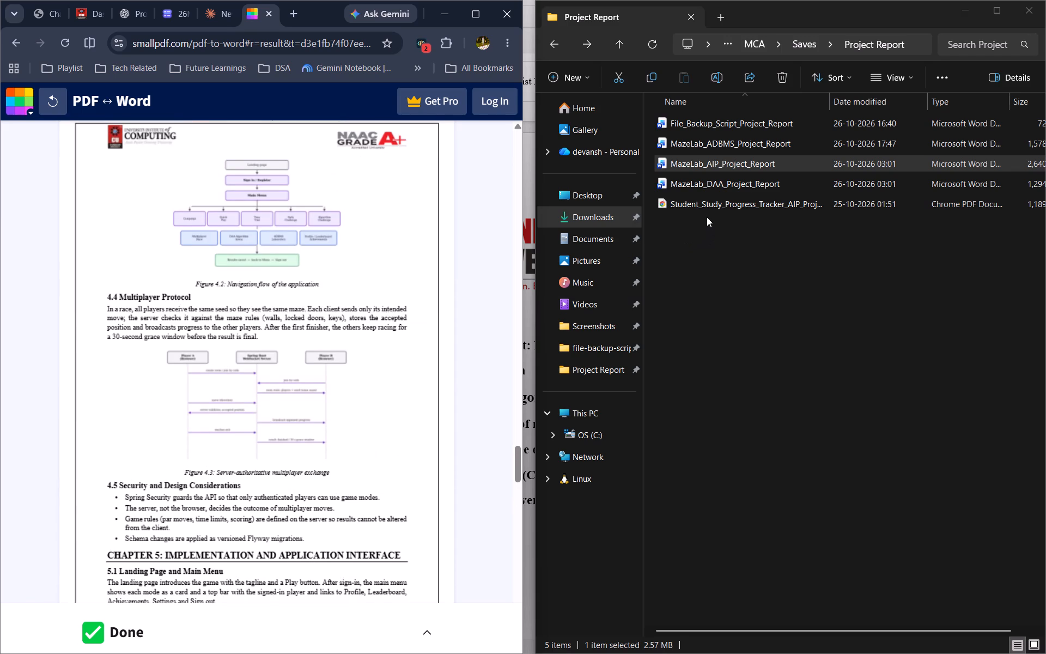
Open MazeLab_AIP_Project_Report in Word and examine its front pages, table of contents and list of figures.
double_click(706, 164)
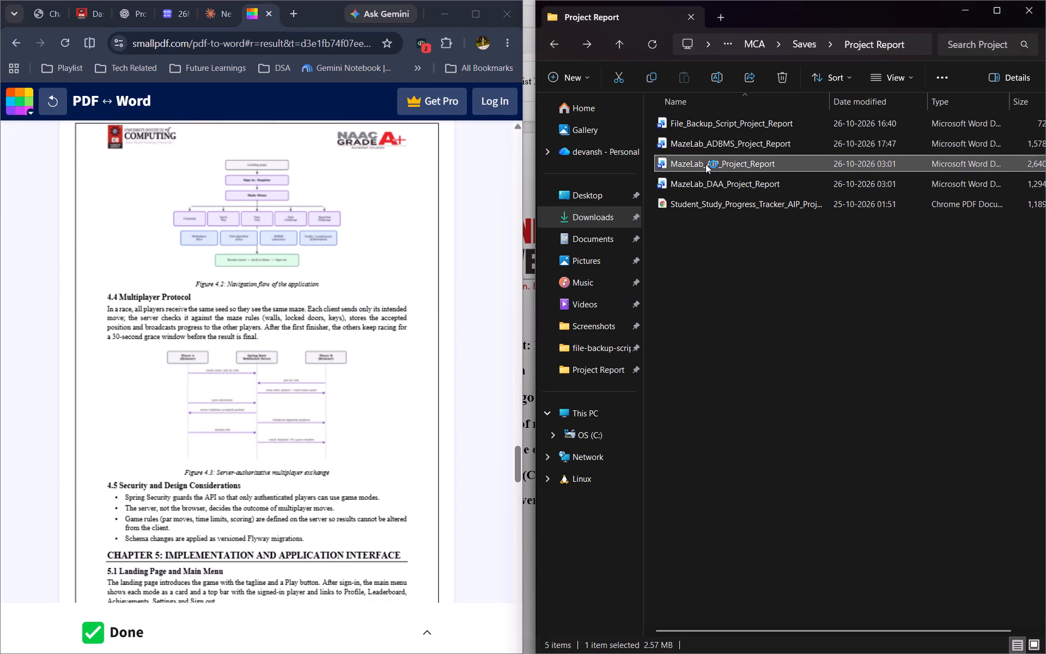
scroll(612, 400, down, 13)
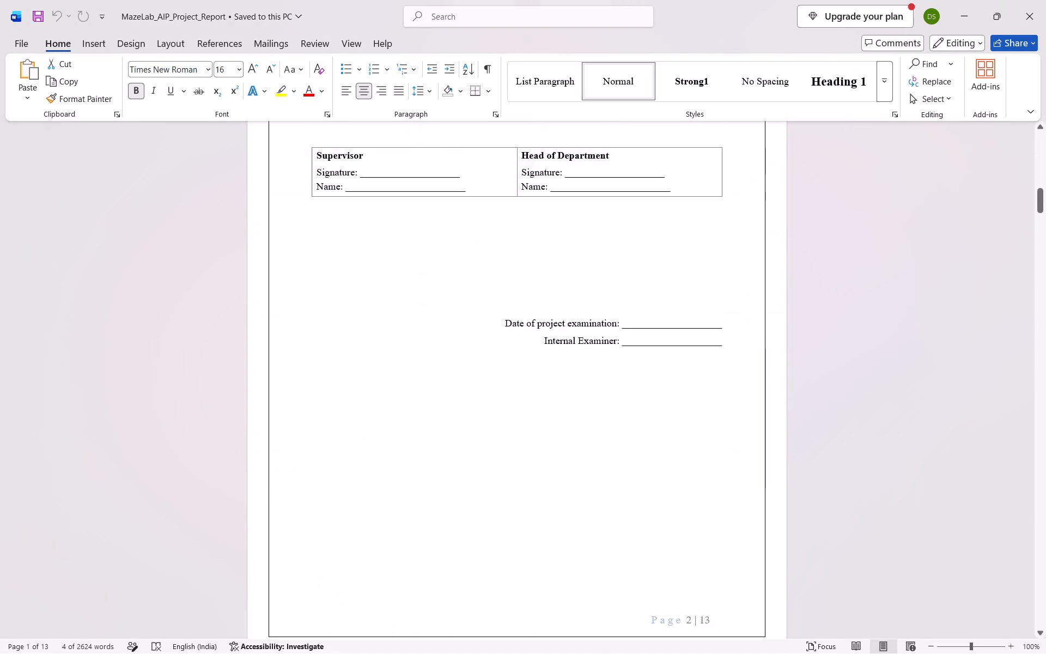
scroll(612, 400, down, 5)
scroll(612, 400, up, 1)
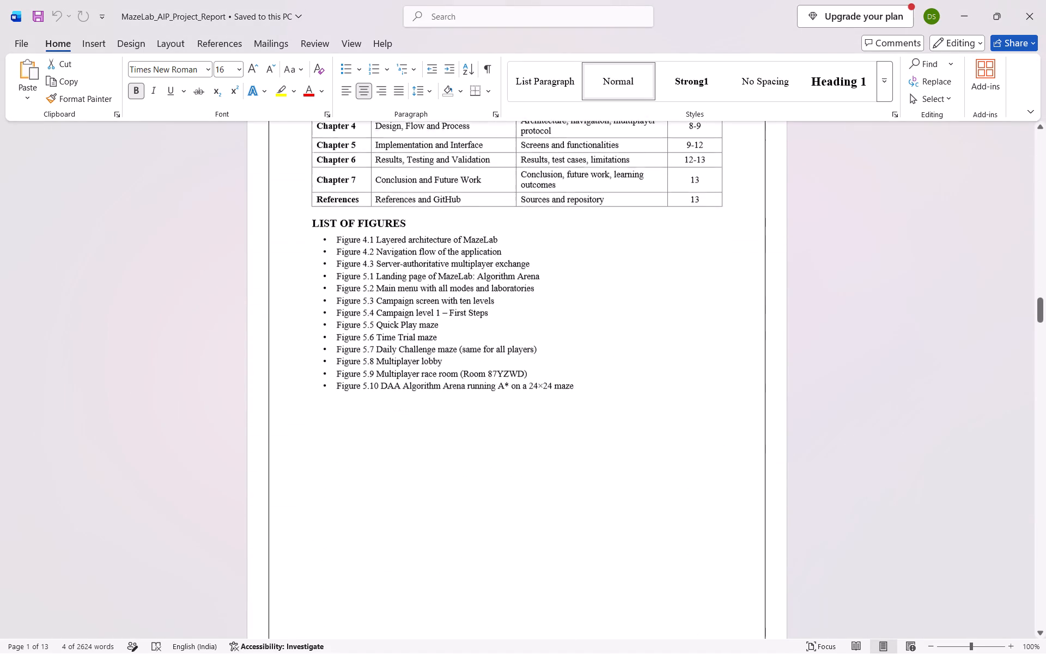
scroll(612, 400, up, 1)
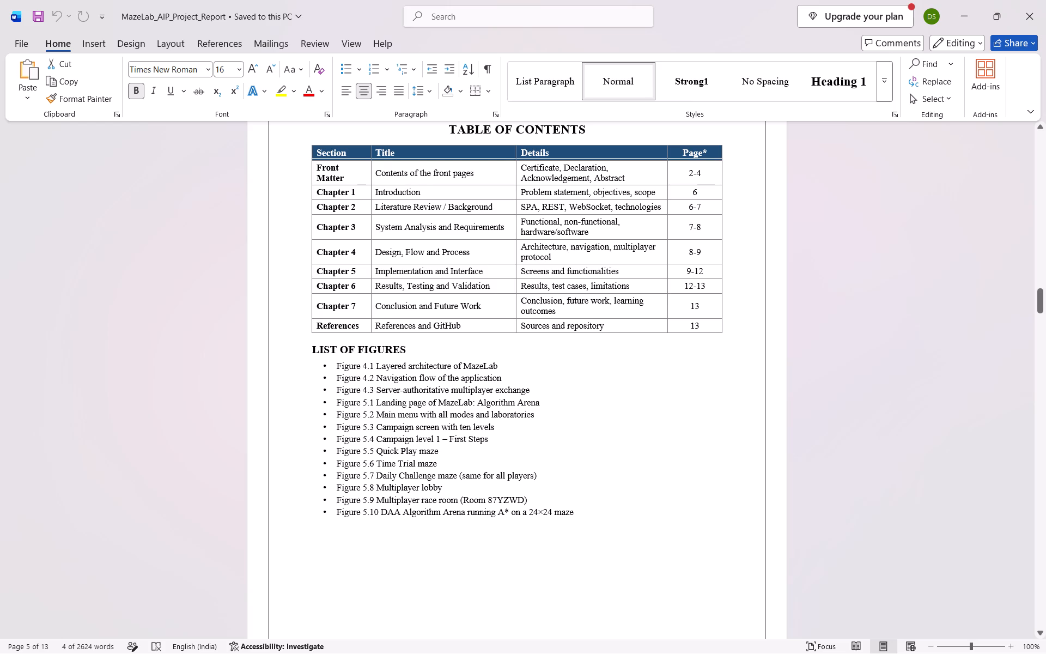
Read the Word report from Chapter 1 to the layered architecture diagram in section 4.1.
scroll(612, 400, down, 5)
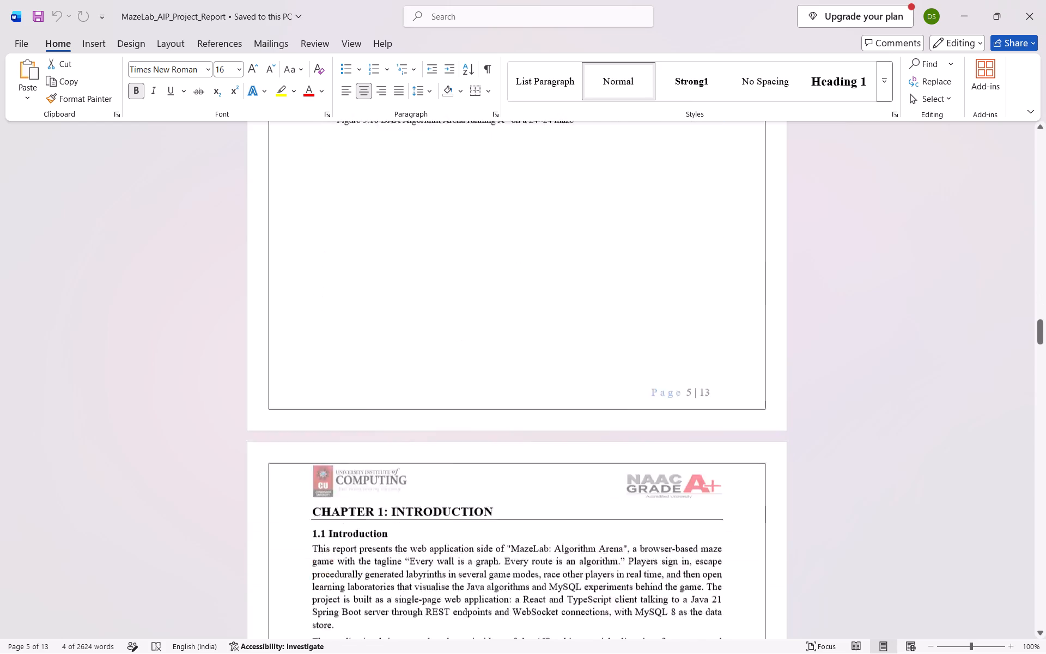
scroll(612, 400, down, 5)
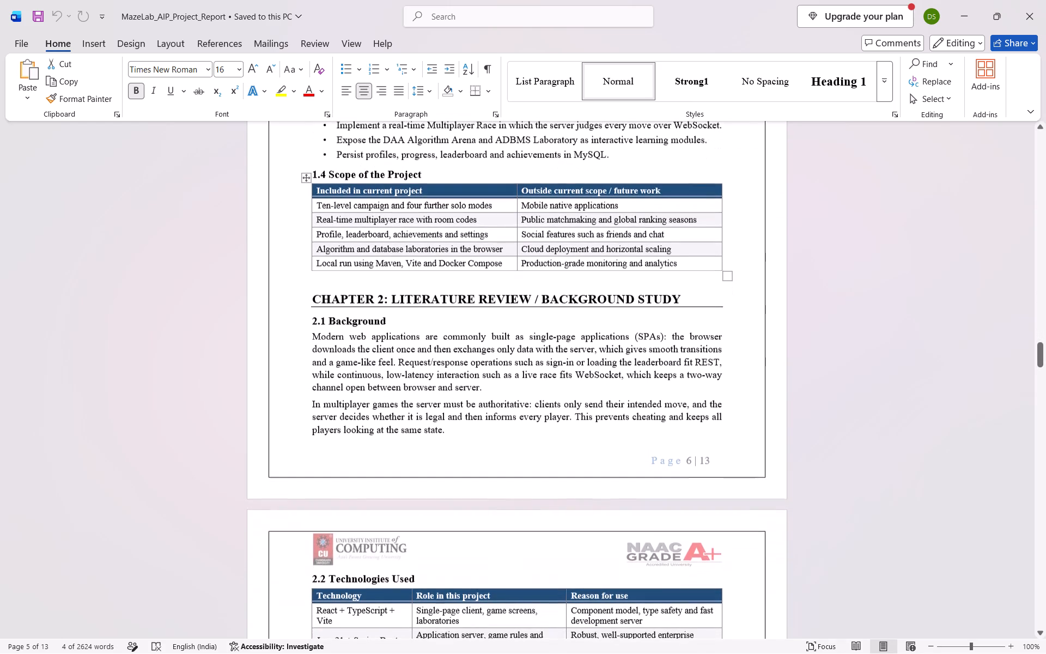
scroll(612, 400, down, 4)
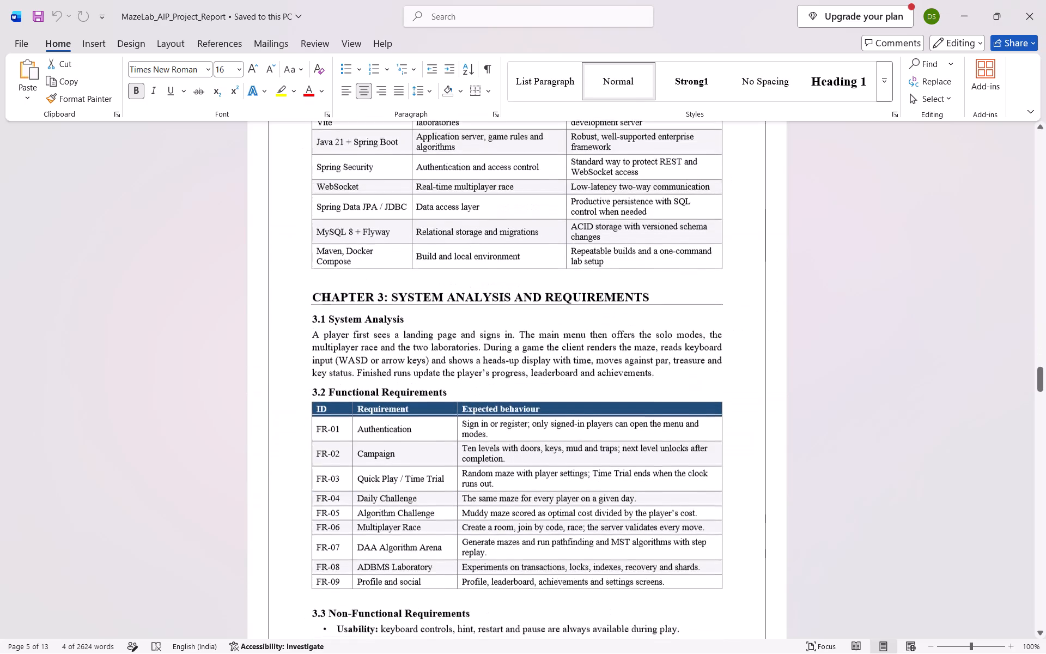
scroll(612, 400, down, 8)
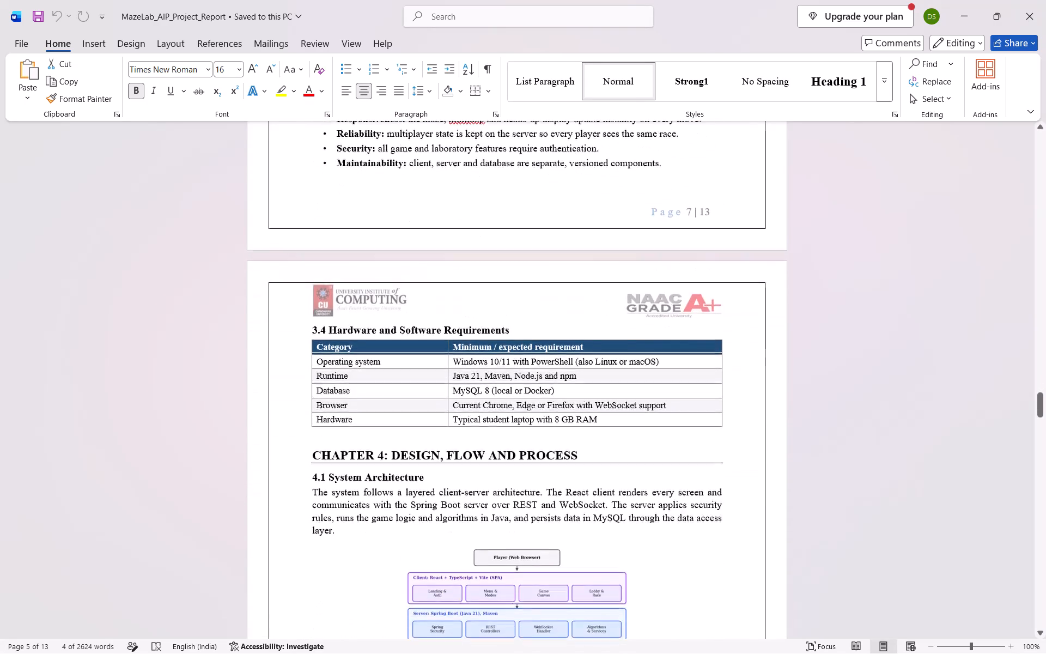
scroll(612, 400, down, 1)
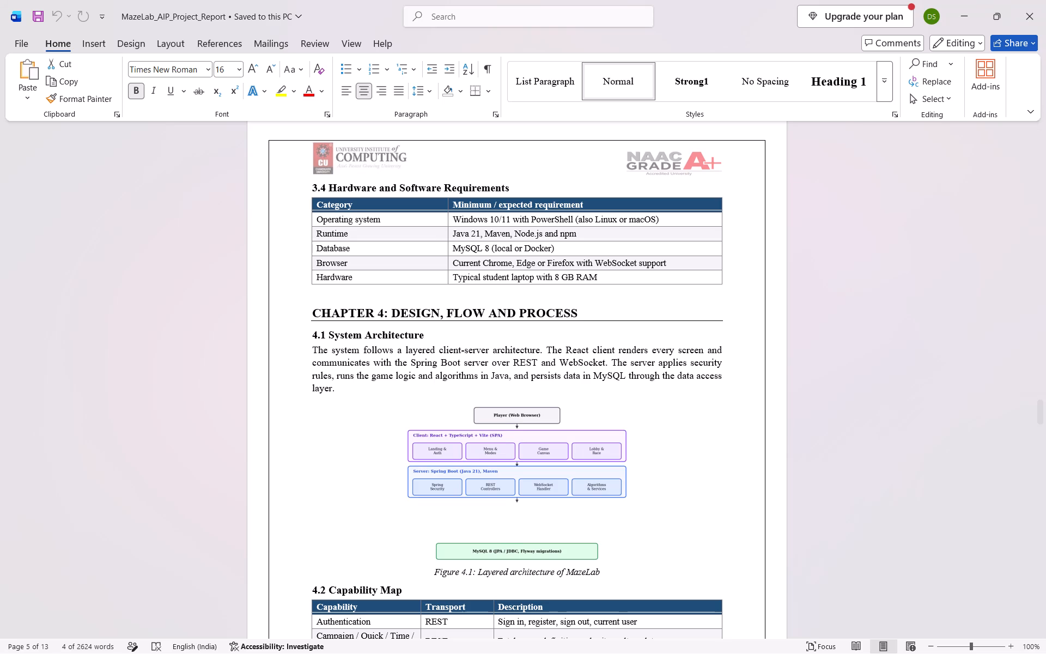
Check the page 7 to 8 transition and Chapter 4's diagrams, capability map and multiplayer protocol in the report.
scroll(612, 400, up, 2)
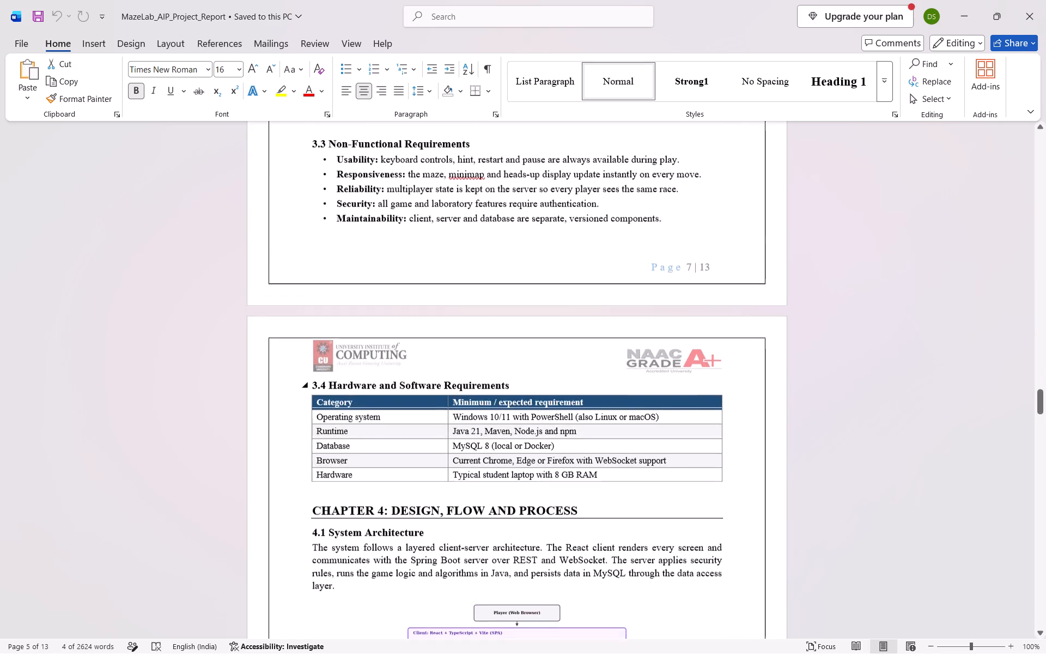
scroll(612, 400, up, 3)
scroll(612, 400, down, 6)
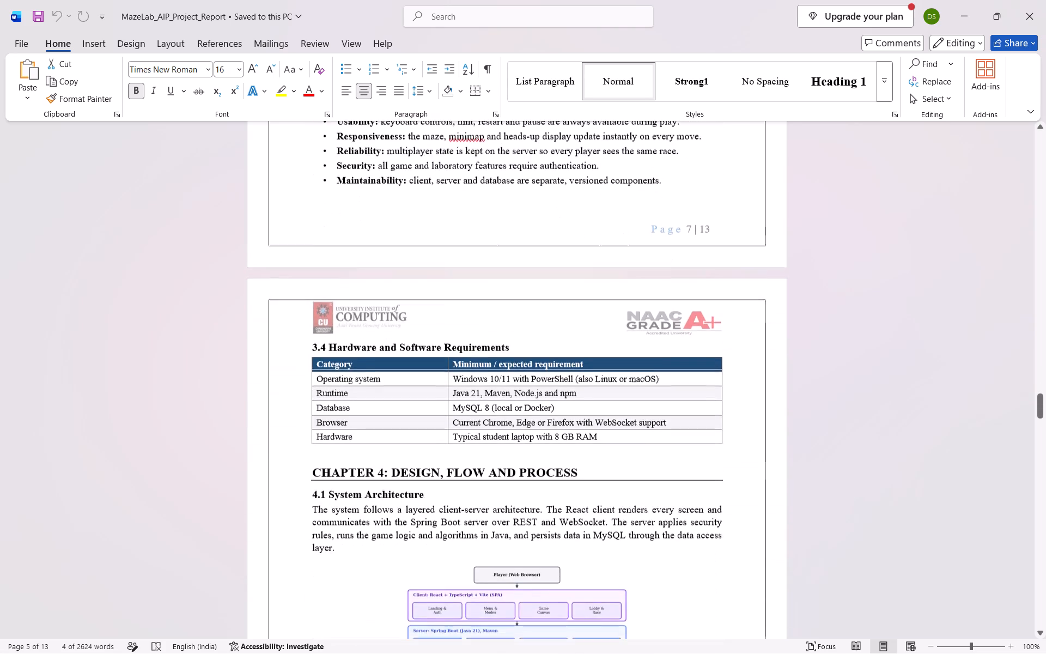
scroll(612, 400, down, 7)
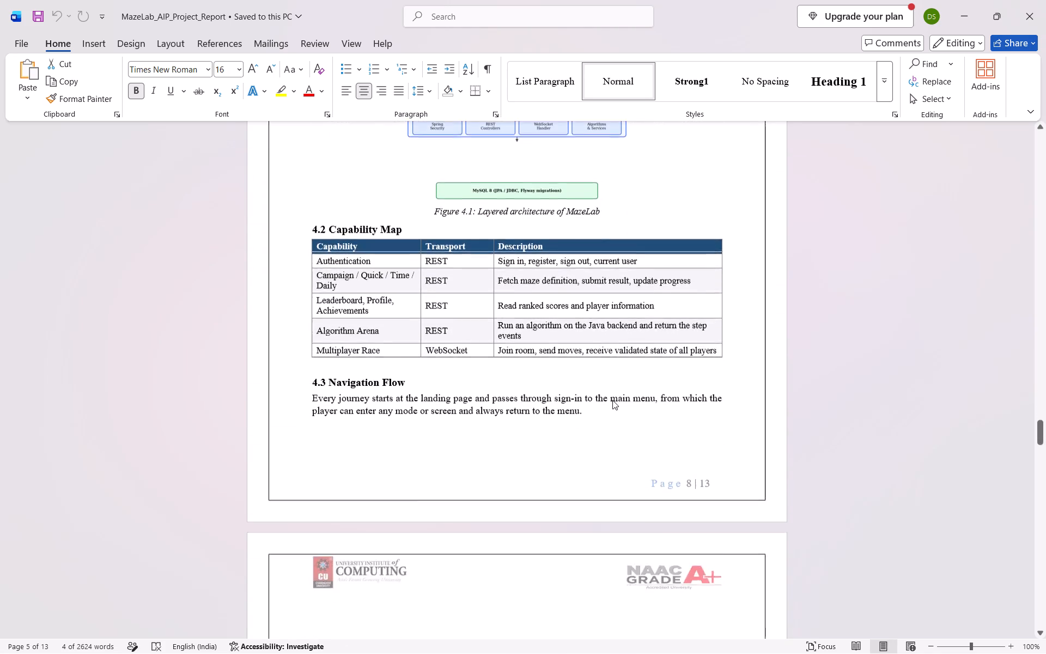
scroll(612, 400, down, 5)
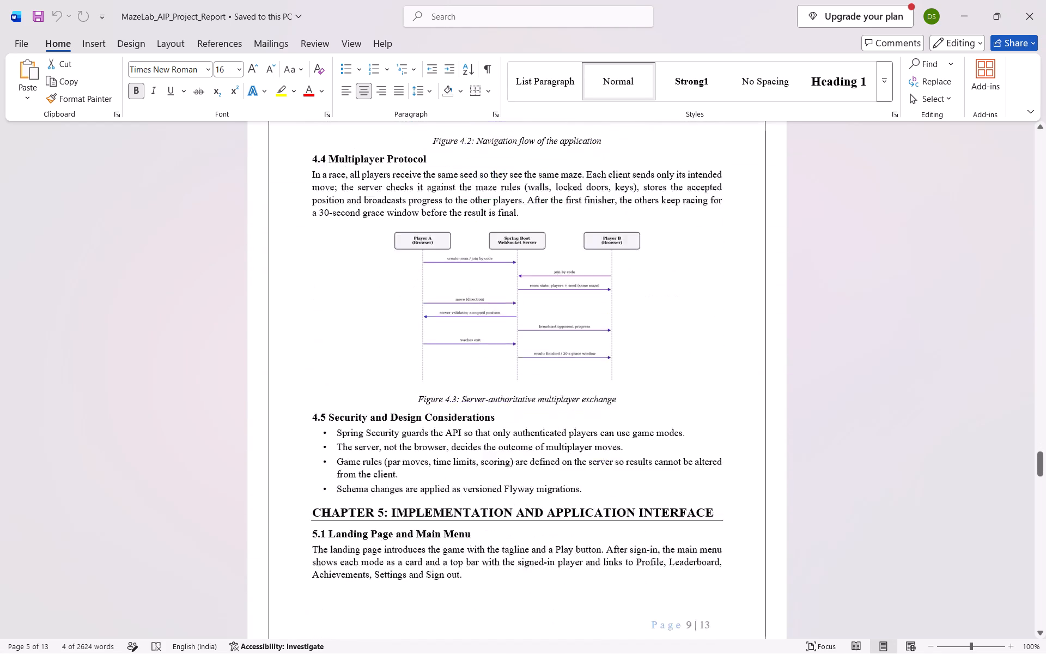
Examine the application screenshots and captions in Chapter 5, from the landing page to the multiplayer race room.
scroll(612, 400, down, 5)
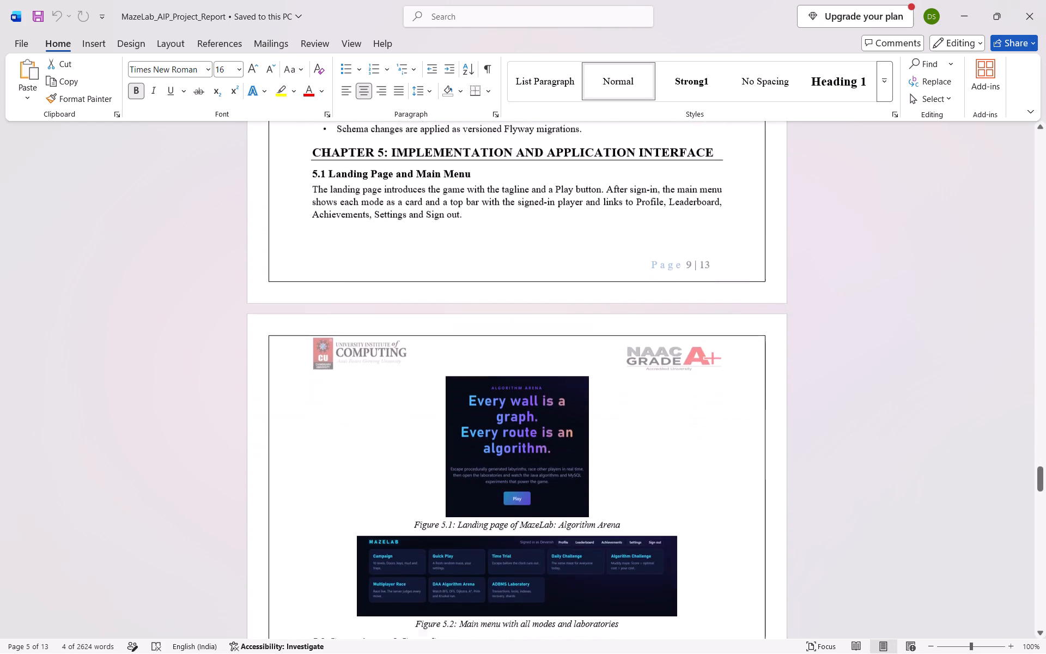
scroll(612, 400, down, 6)
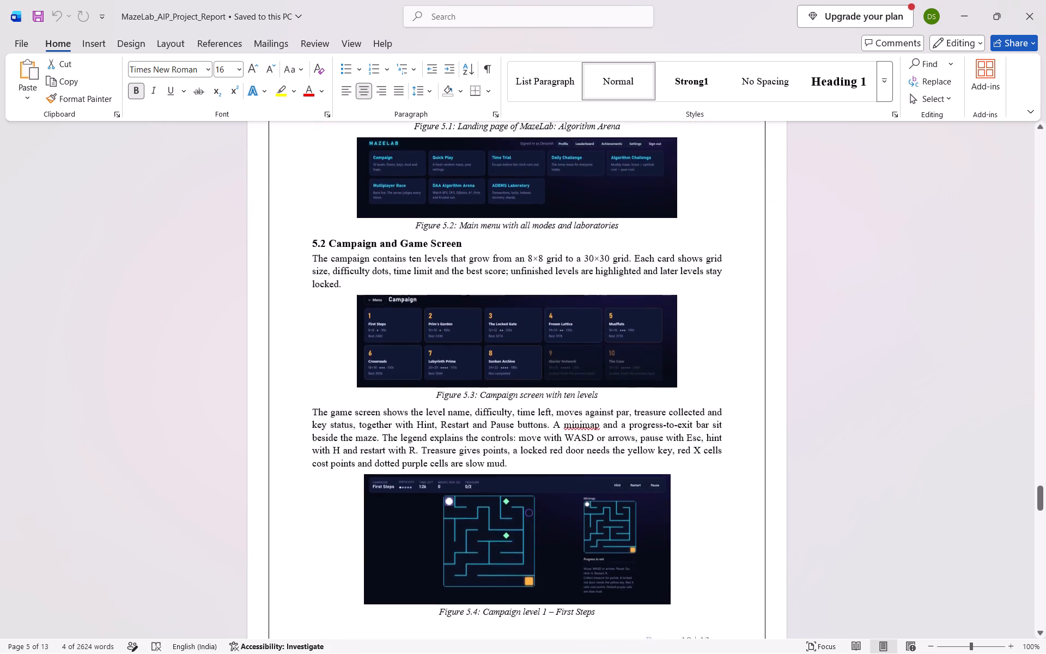
scroll(612, 400, down, 6)
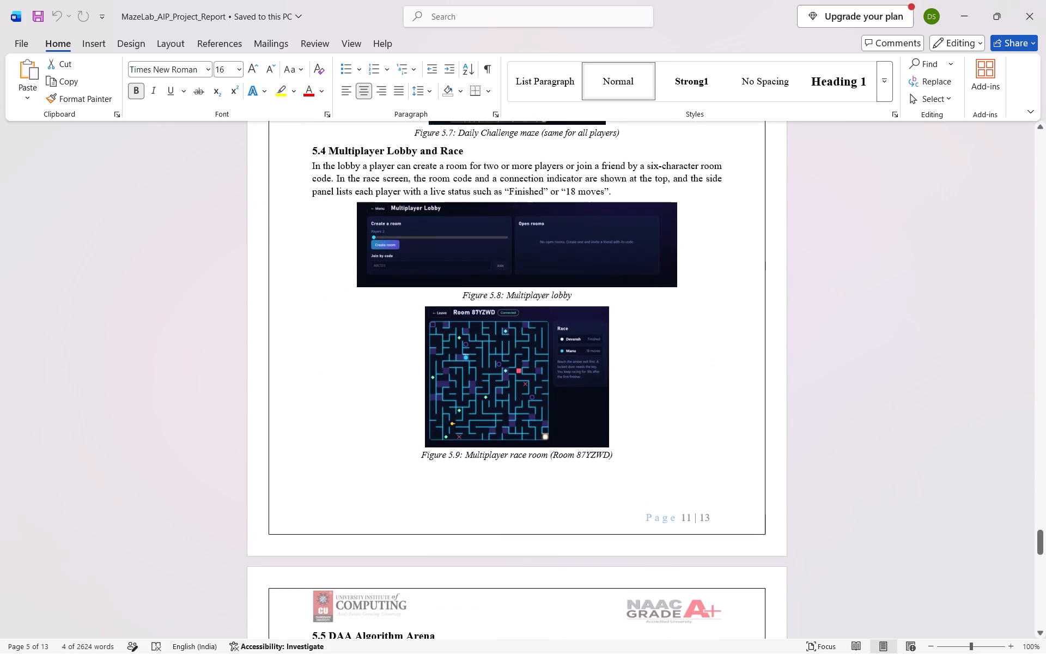
Review the report backwards from Chapter 5 to section 2.2 Technologies Used, checking the diagrams, tables and page breaks.
scroll(612, 400, up, 14)
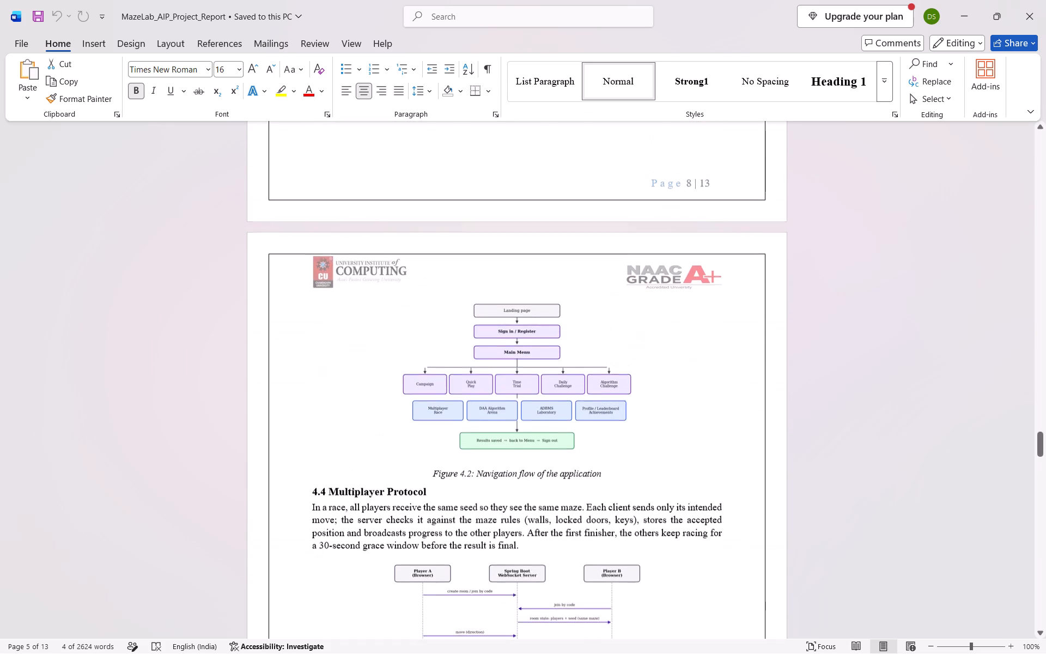
scroll(612, 400, up, 6)
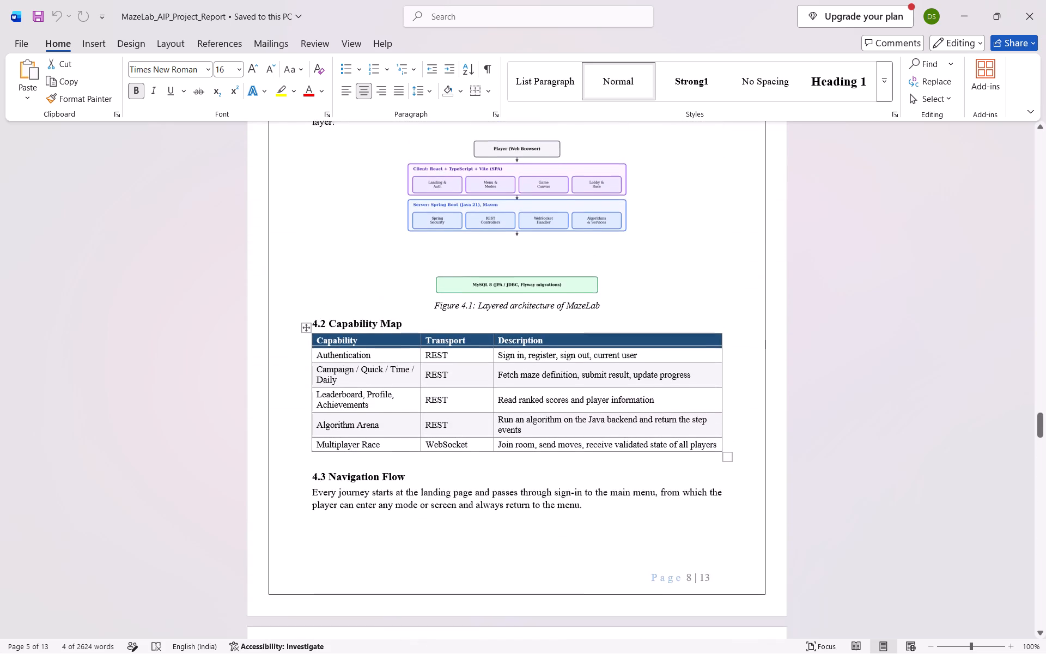
scroll(612, 400, up, 5)
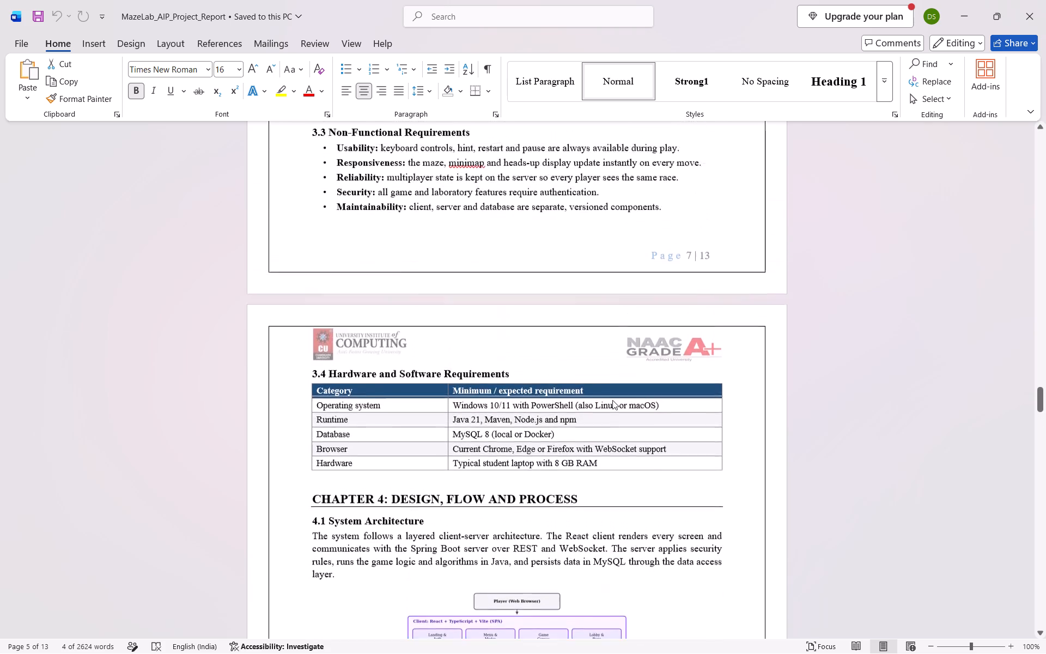
scroll(612, 400, up, 3)
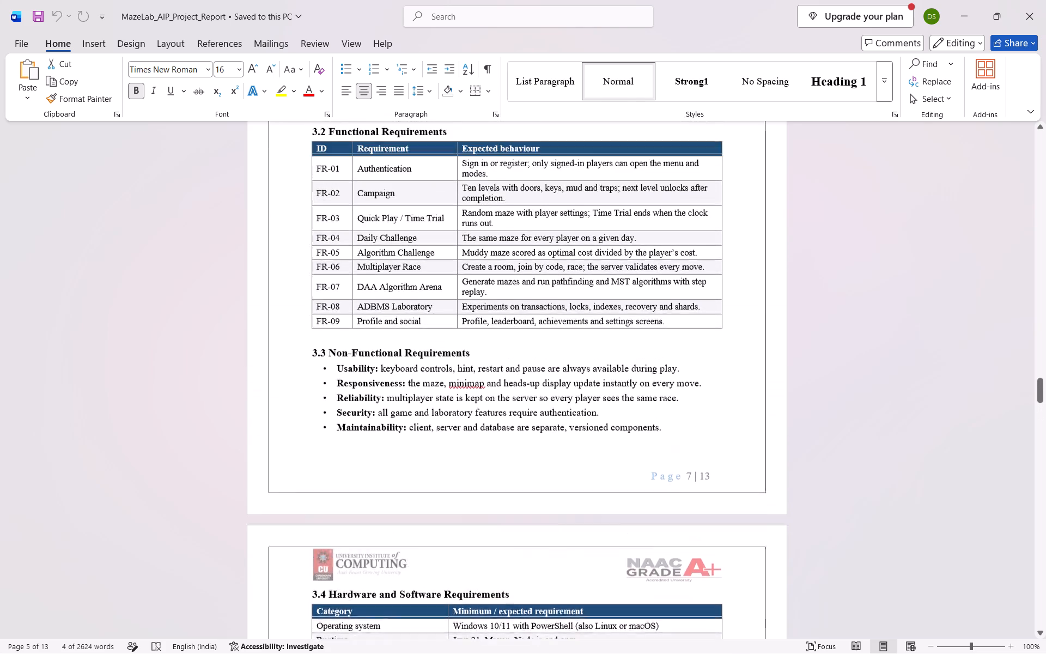
scroll(612, 400, up, 3)
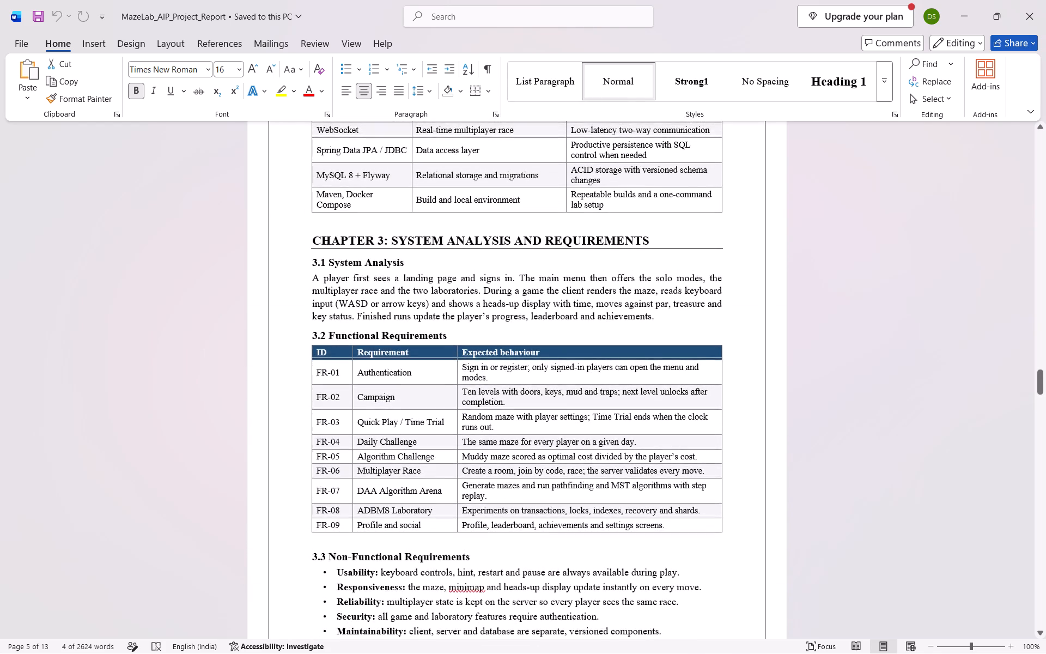
scroll(612, 400, up, 2)
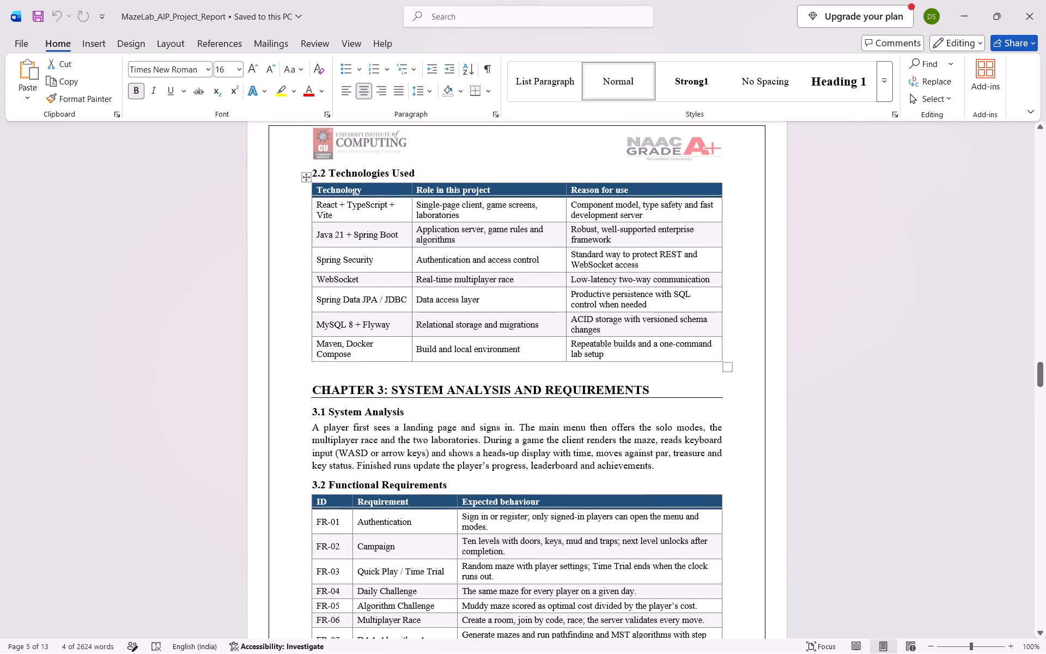
Examine the Technologies Used table in section 2.2 and the page 6 to 7 transition above it.
drag(418, 232, 463, 236)
click(463, 236)
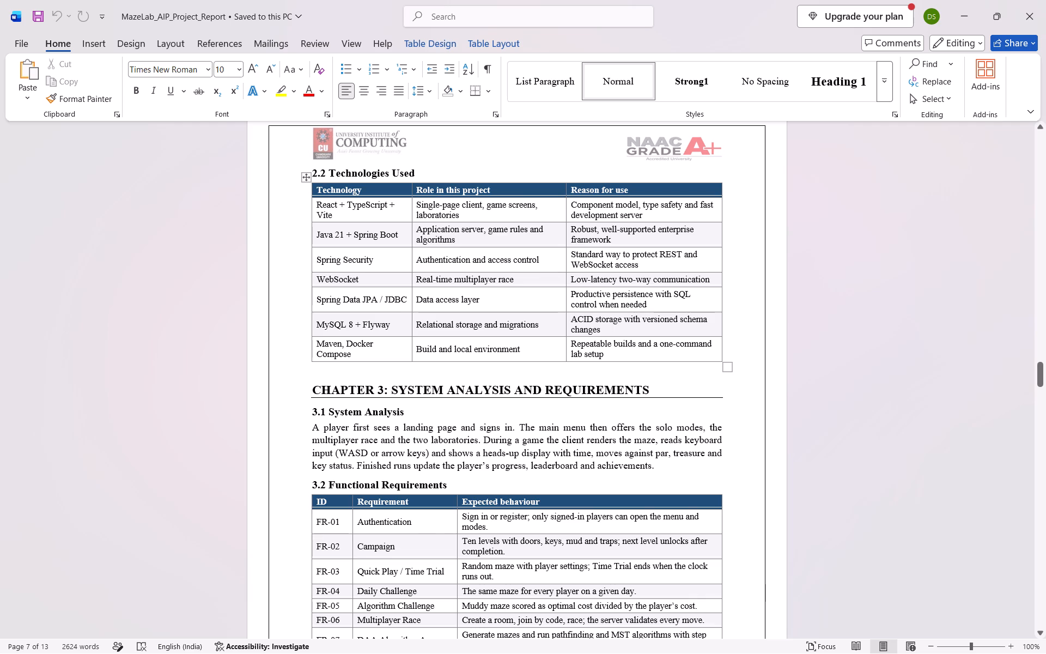
drag(334, 302, 374, 300)
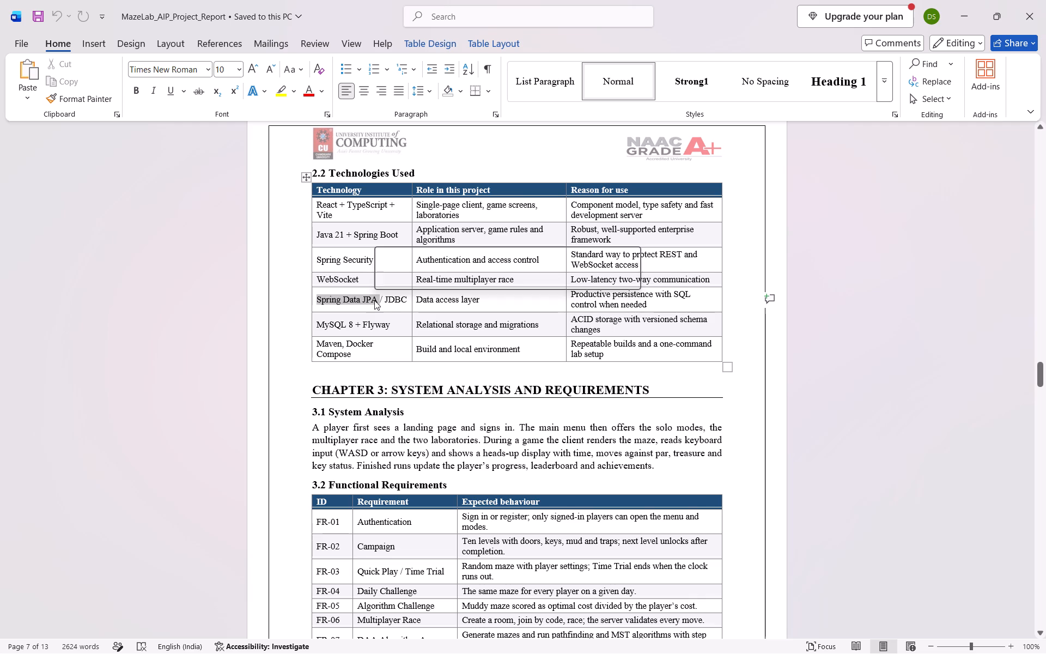
click(374, 300)
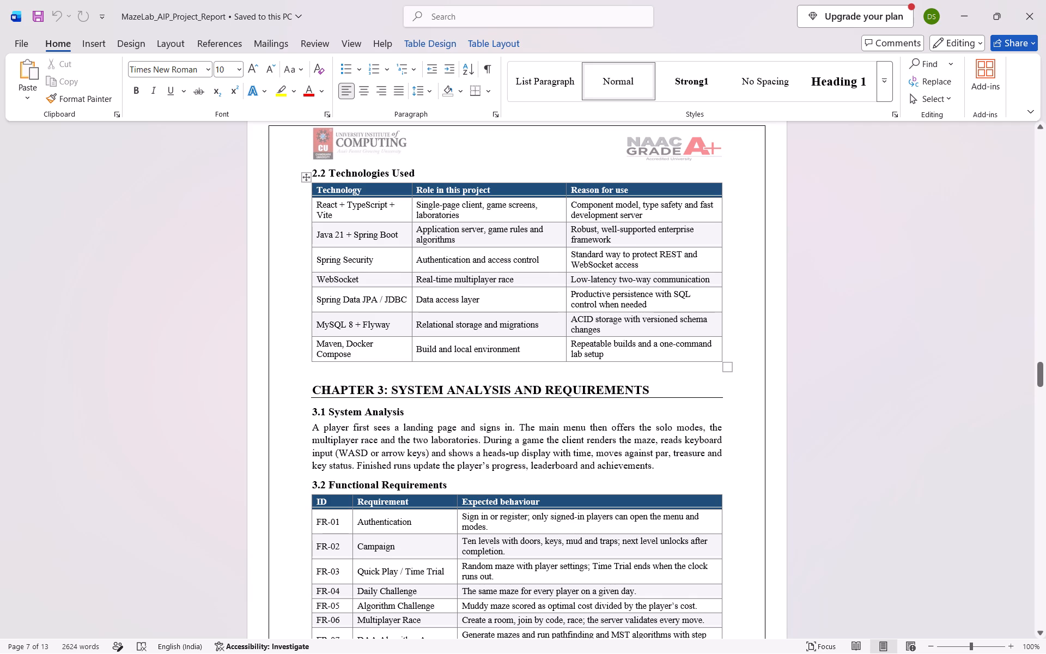
scroll(542, 336, up, 3)
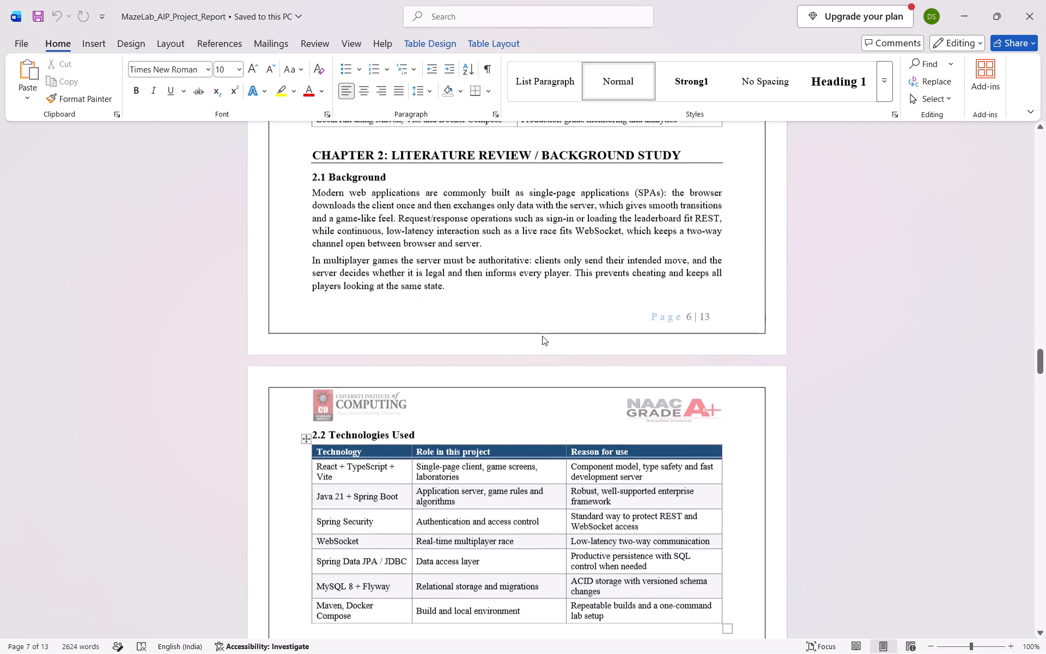
scroll(542, 336, up, 1)
scroll(542, 336, down, 5)
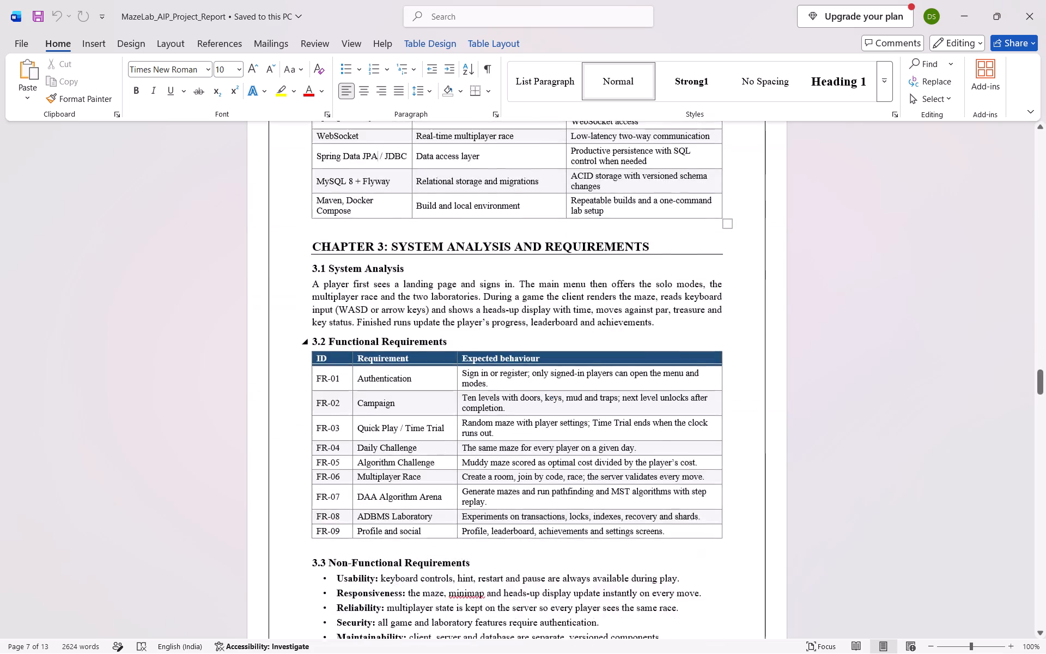
Review the report from section 3.2 Functional Requirements through Chapter 4's diagrams to section 5.3's maze screenshots.
scroll(542, 331, down, 6)
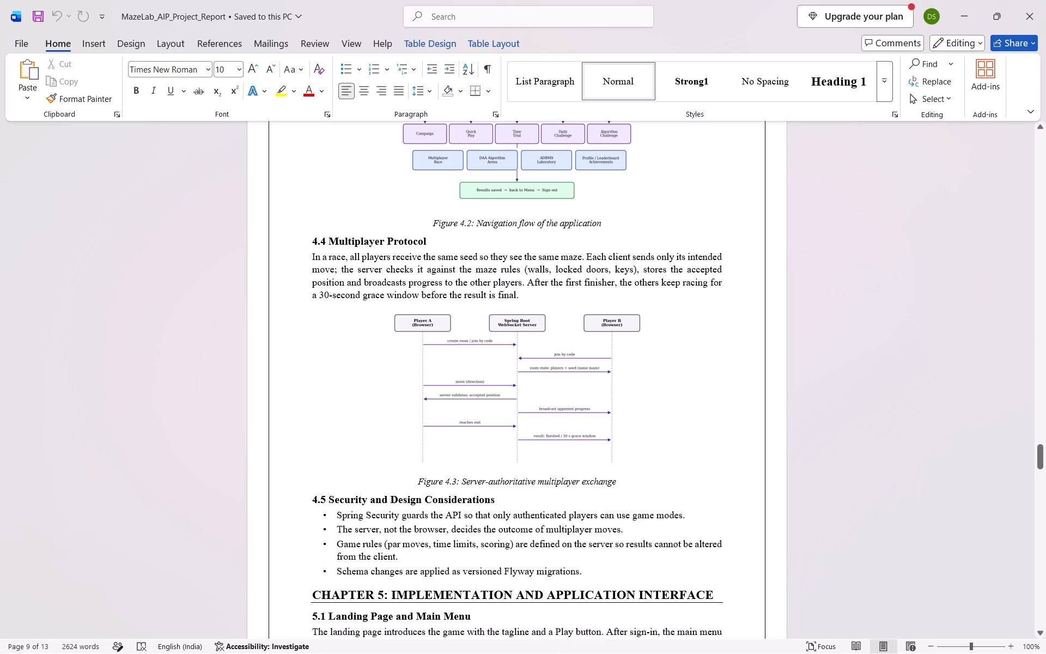
scroll(500, 495, down, 6)
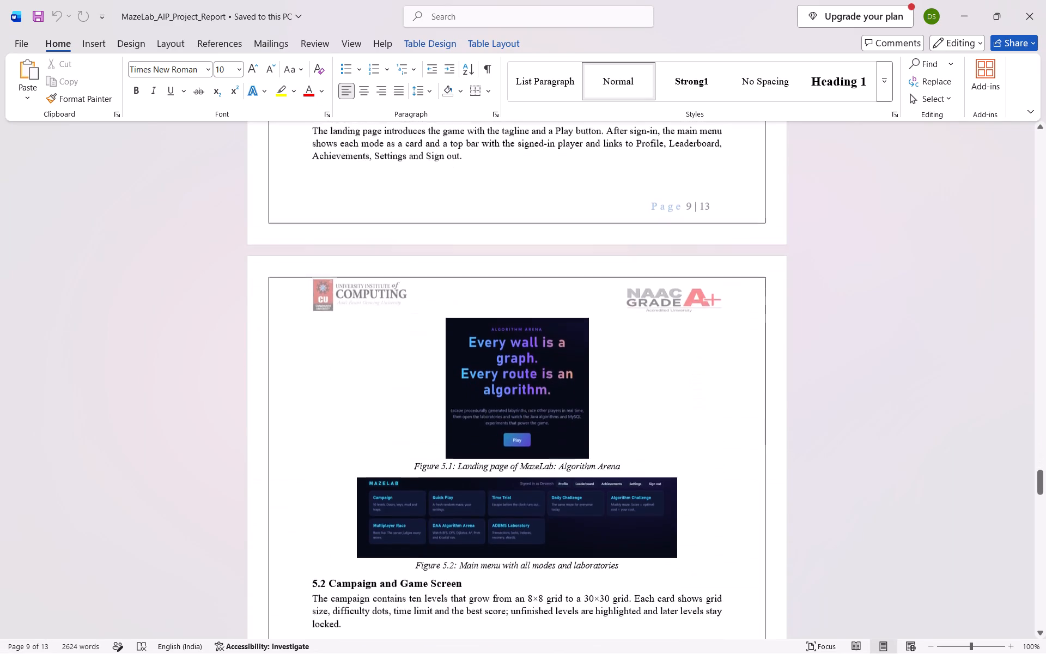
scroll(500, 495, down, 4)
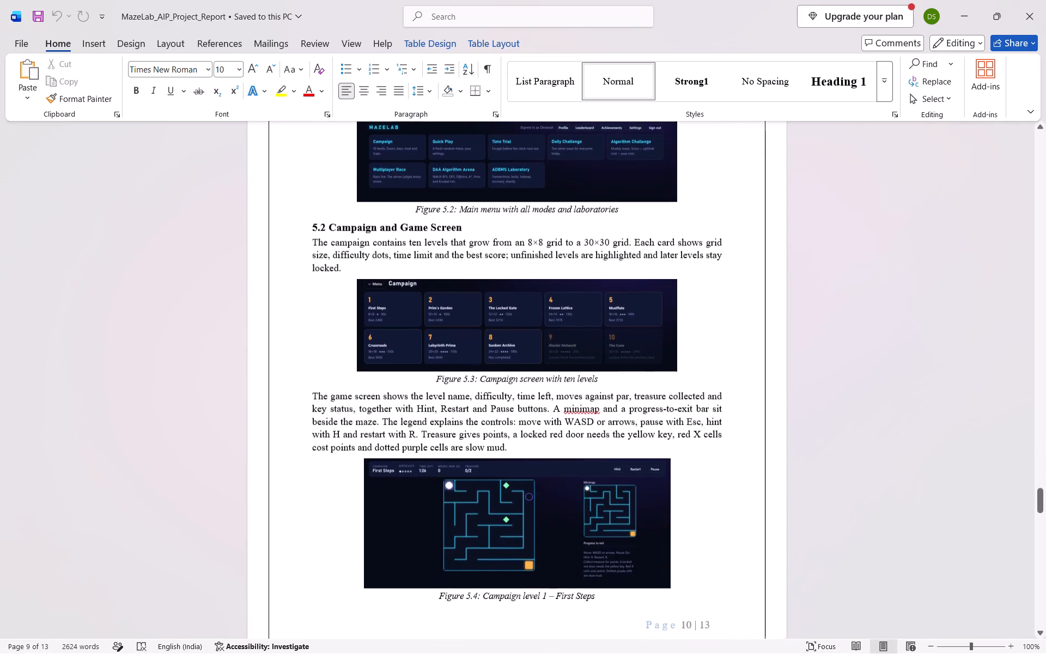
scroll(500, 495, down, 5)
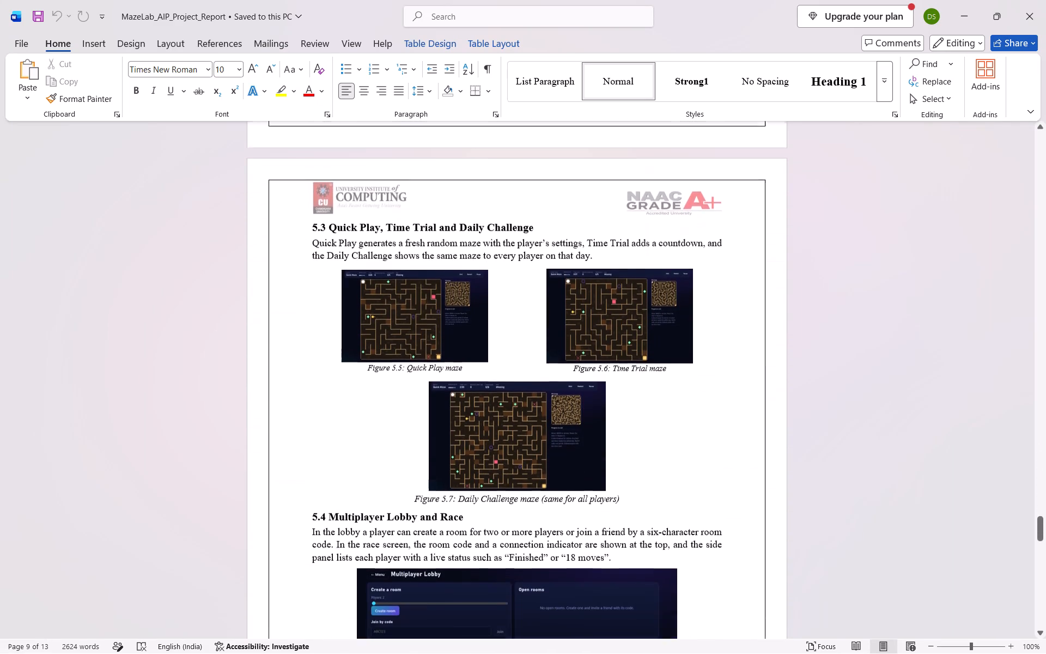
Check the maze and multiplayer screenshots, captions and spacing on page 11, and the transition to page 12.
scroll(500, 495, down, 1)
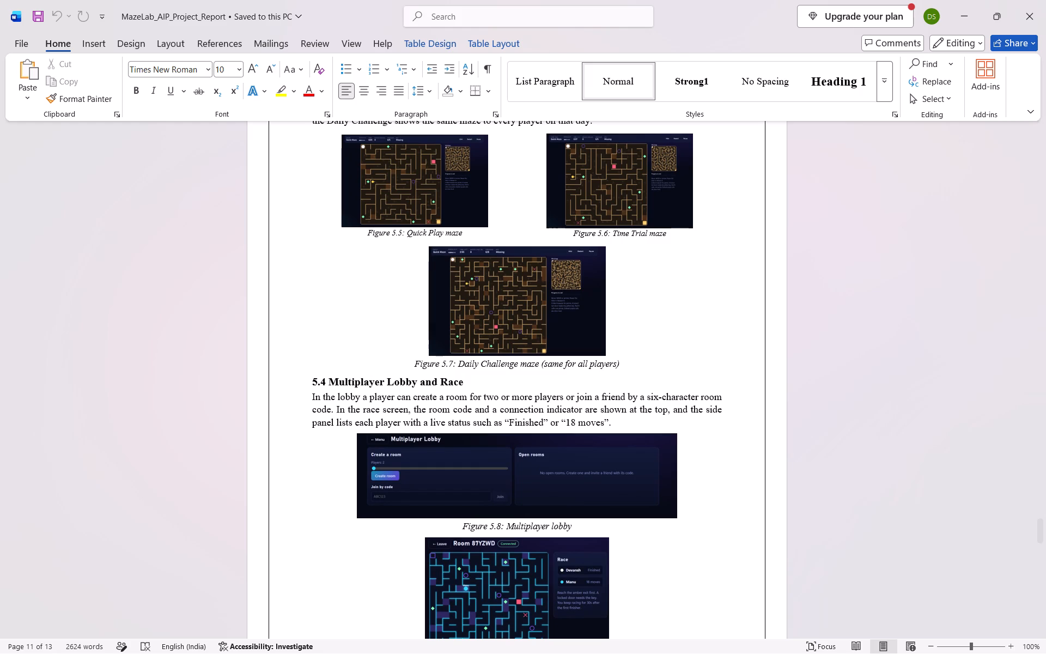
scroll(500, 495, down, 1)
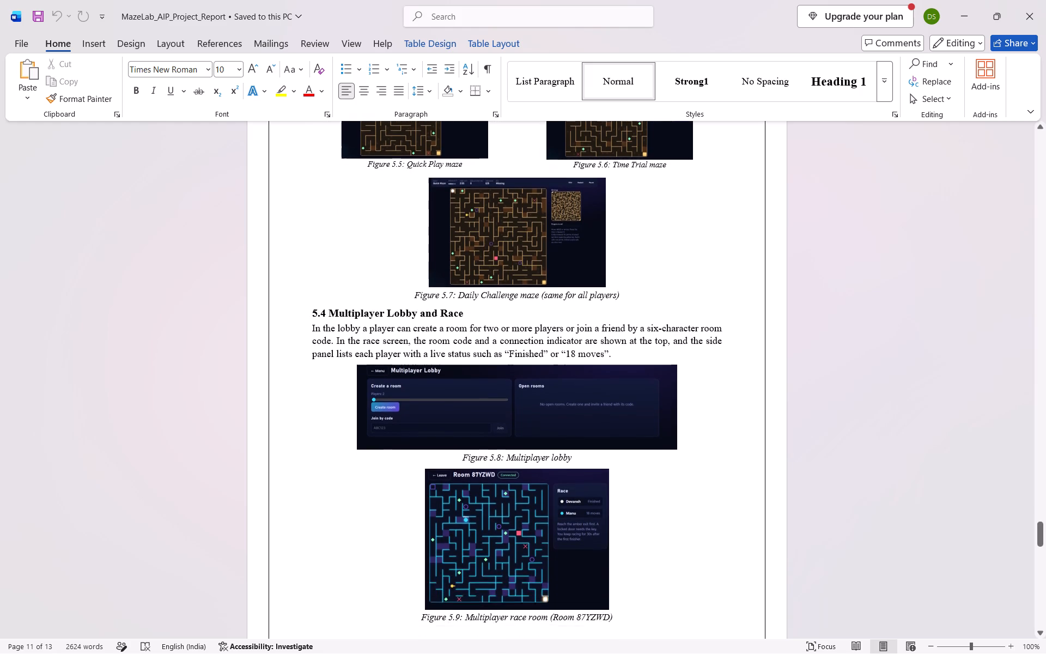
scroll(500, 495, up, 1)
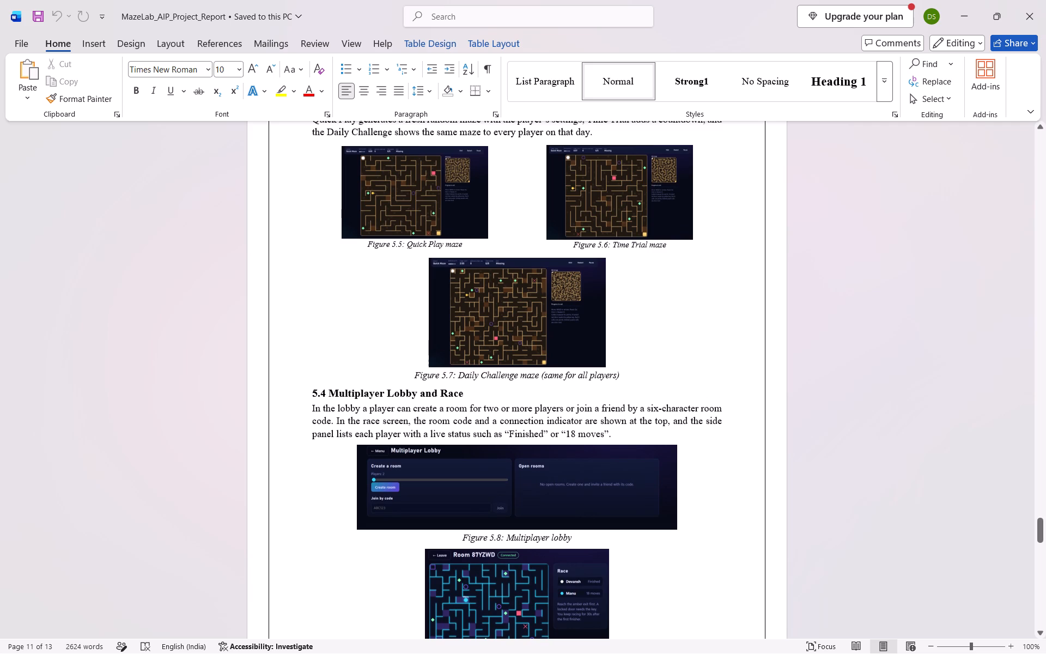
scroll(500, 495, down, 2)
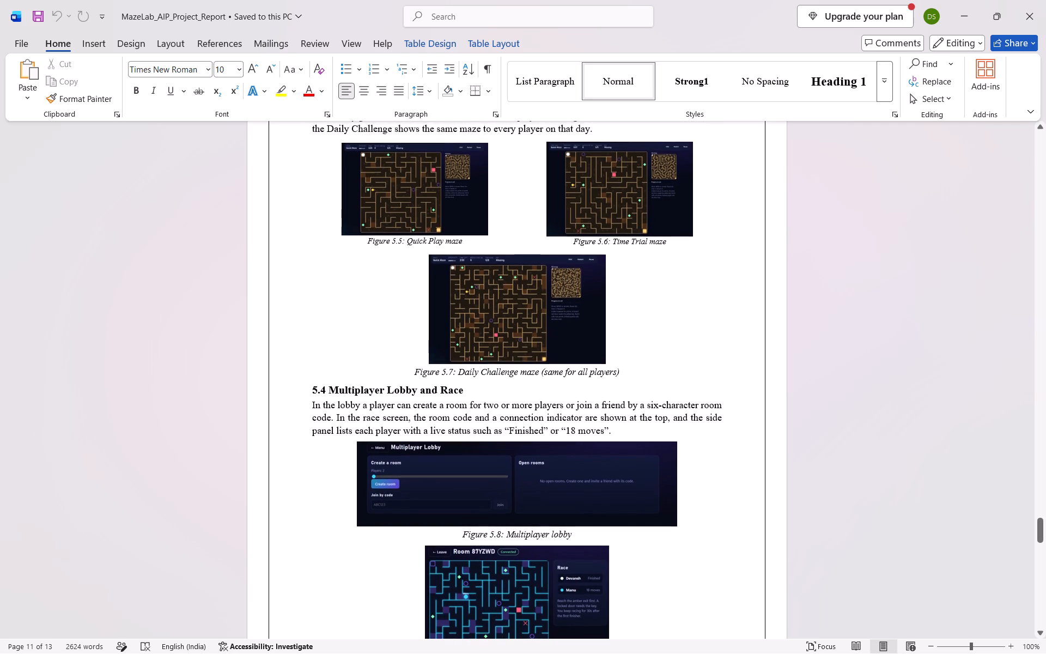
scroll(500, 495, down, 2)
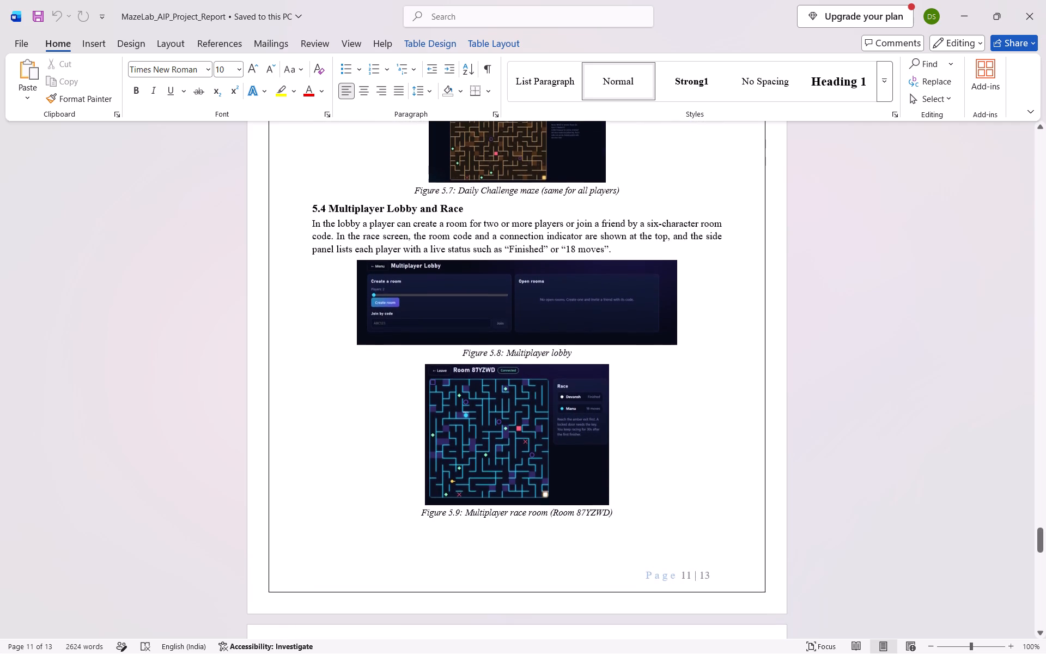
scroll(500, 495, down, 2)
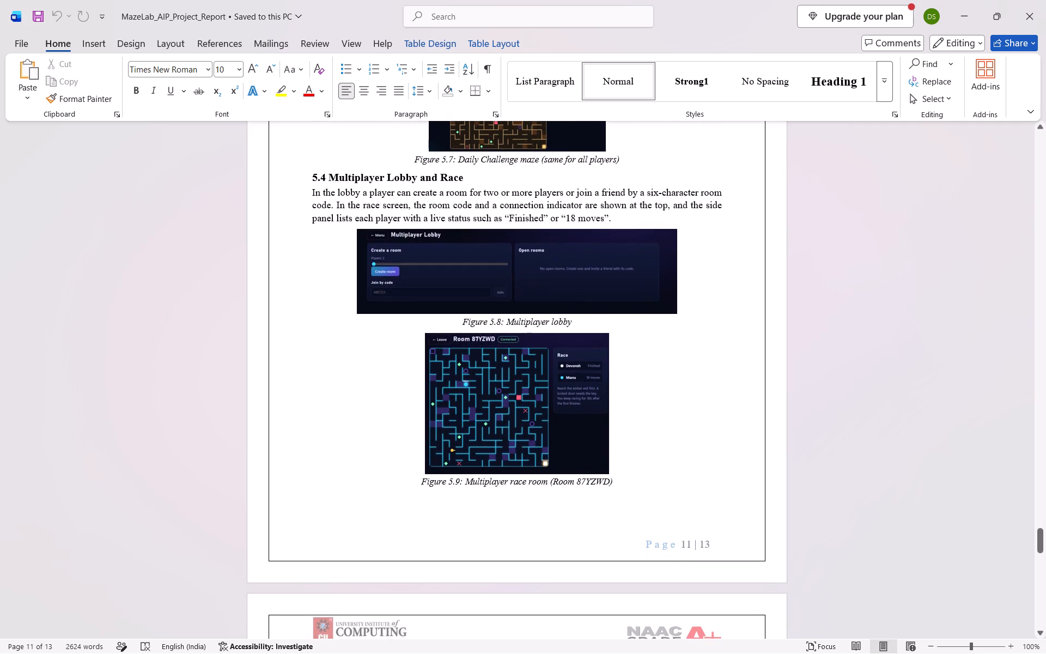
scroll(500, 495, down, 1)
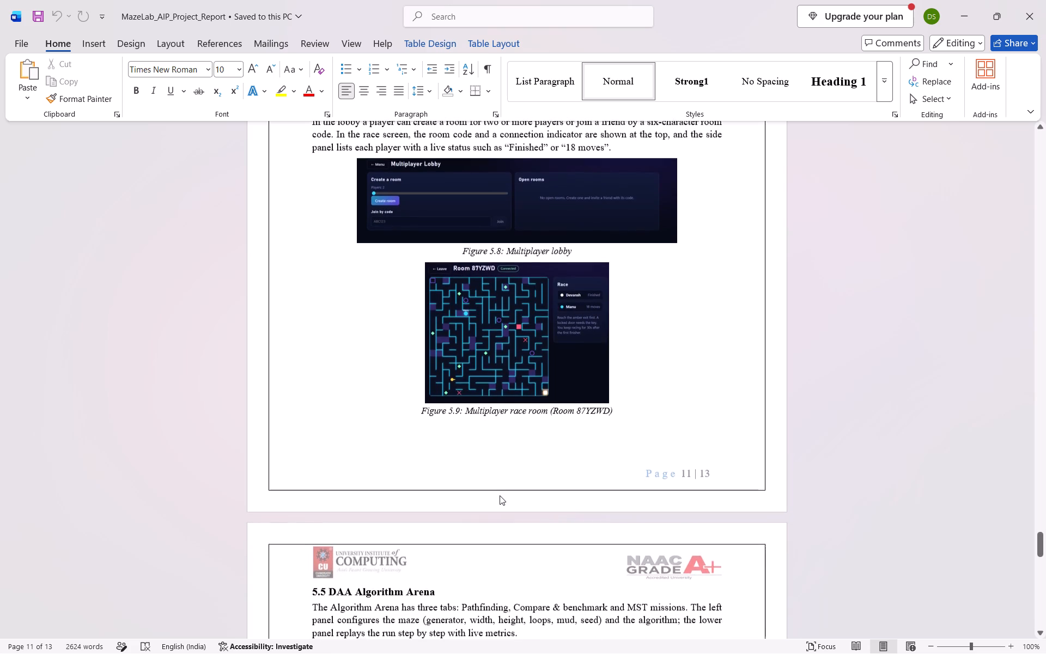
scroll(500, 495, down, 2)
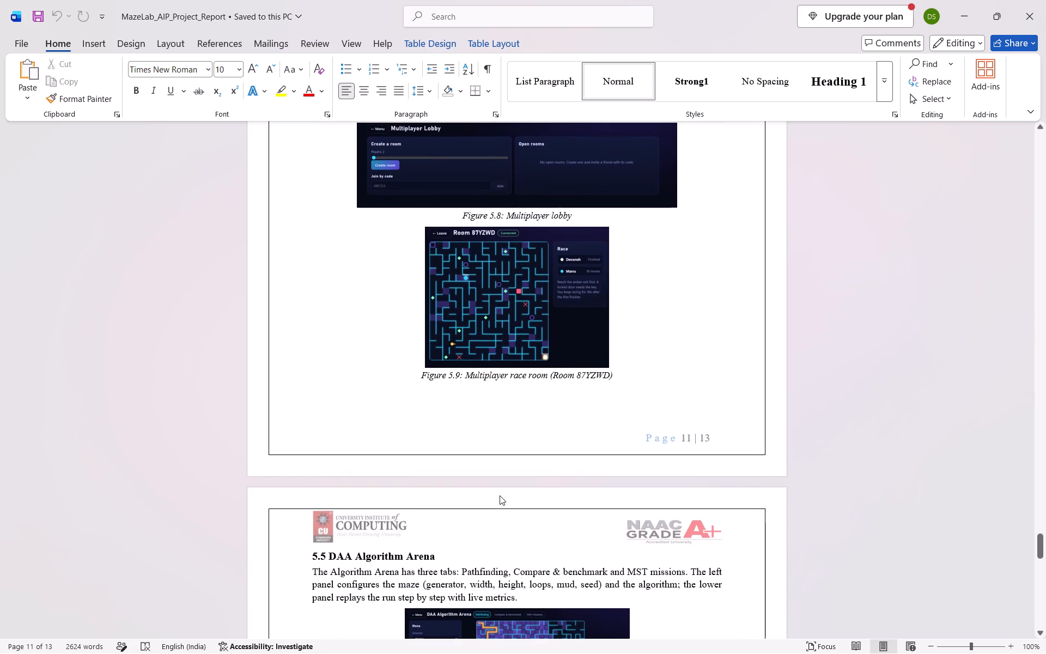
Read page 12 from section 5.5 DAA Algorithm Arena through Functionalities to the Chapter 6 test cases table.
scroll(500, 495, down, 3)
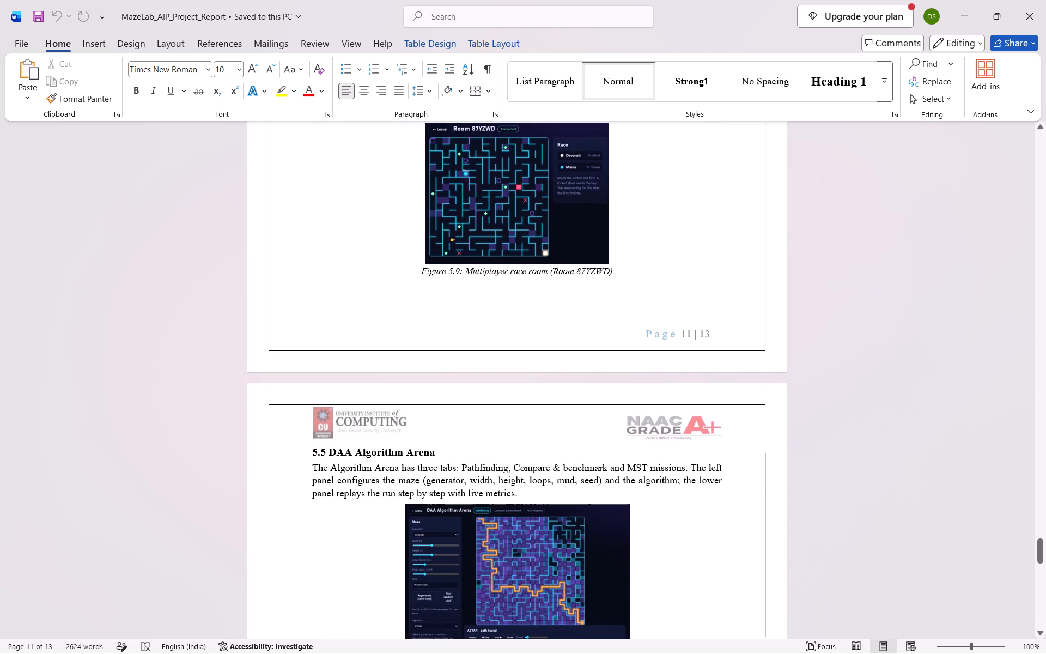
scroll(500, 495, down, 2)
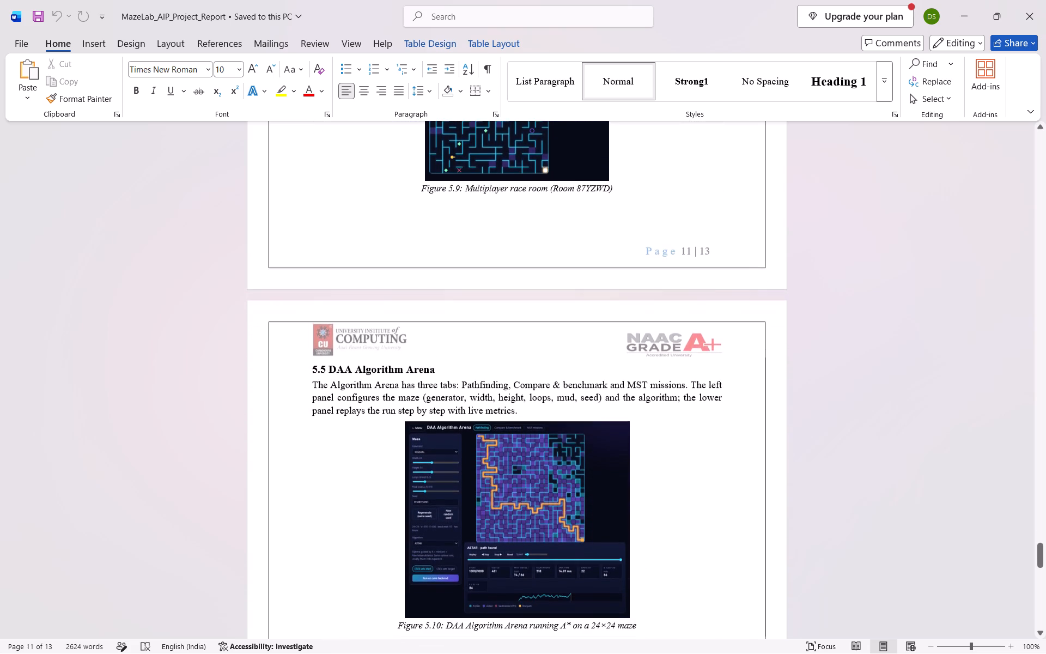
scroll(500, 495, down, 3)
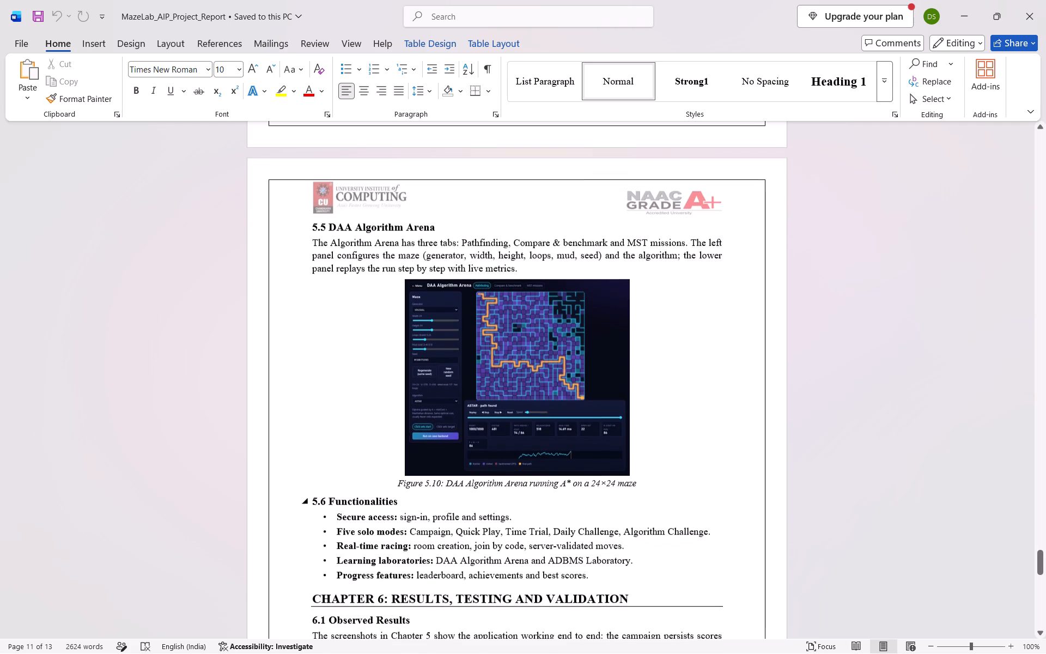
scroll(500, 495, down, 3)
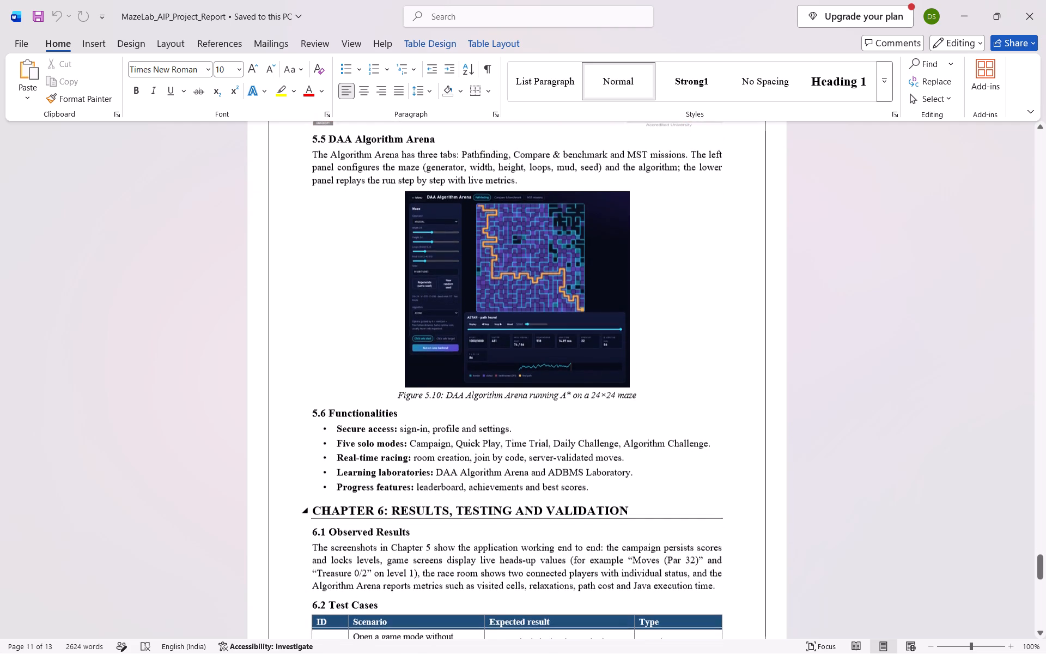
scroll(500, 495, down, 1)
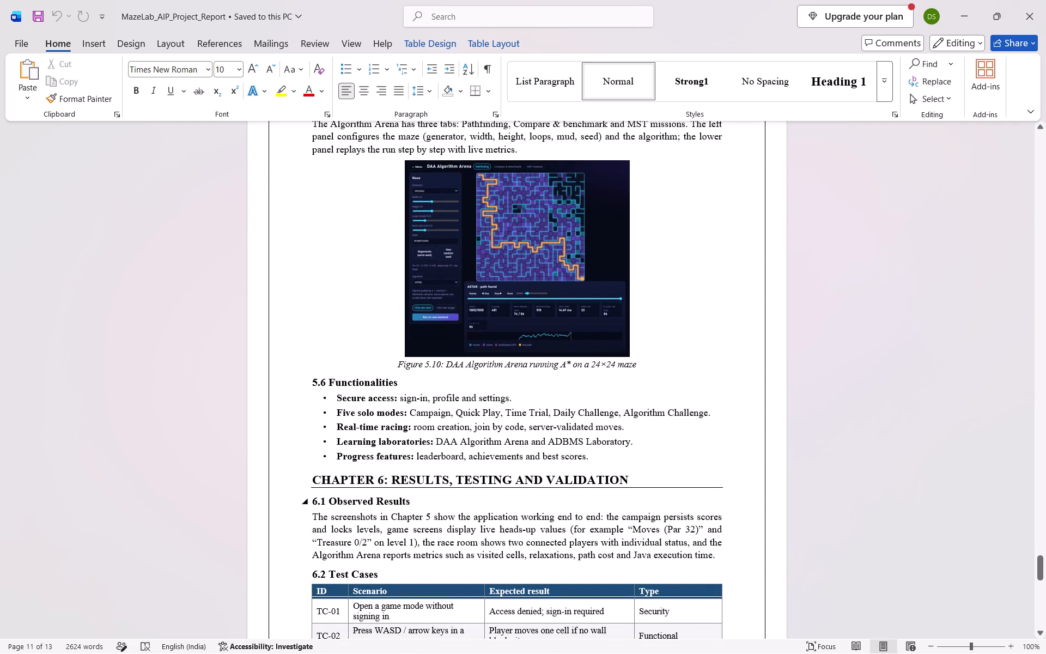
scroll(500, 495, down, 2)
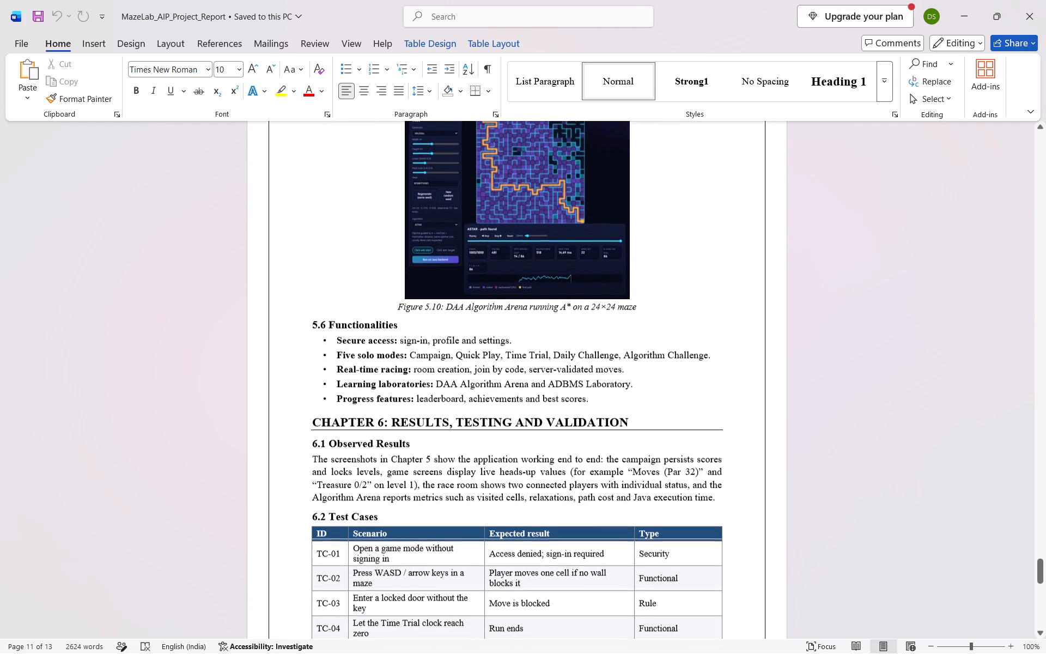
scroll(500, 495, down, 2)
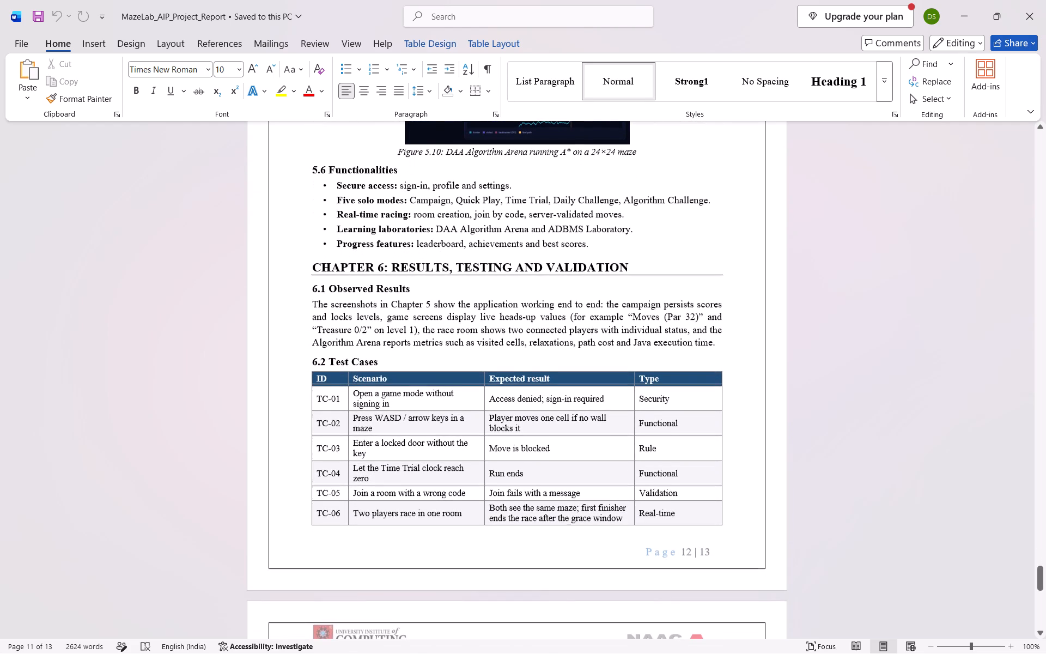
scroll(500, 495, down, 2)
Inspect the DAA Algorithm Arena figure in section 5.5 up close and compare its page with the section 5.3 page.
scroll(500, 495, up, 2)
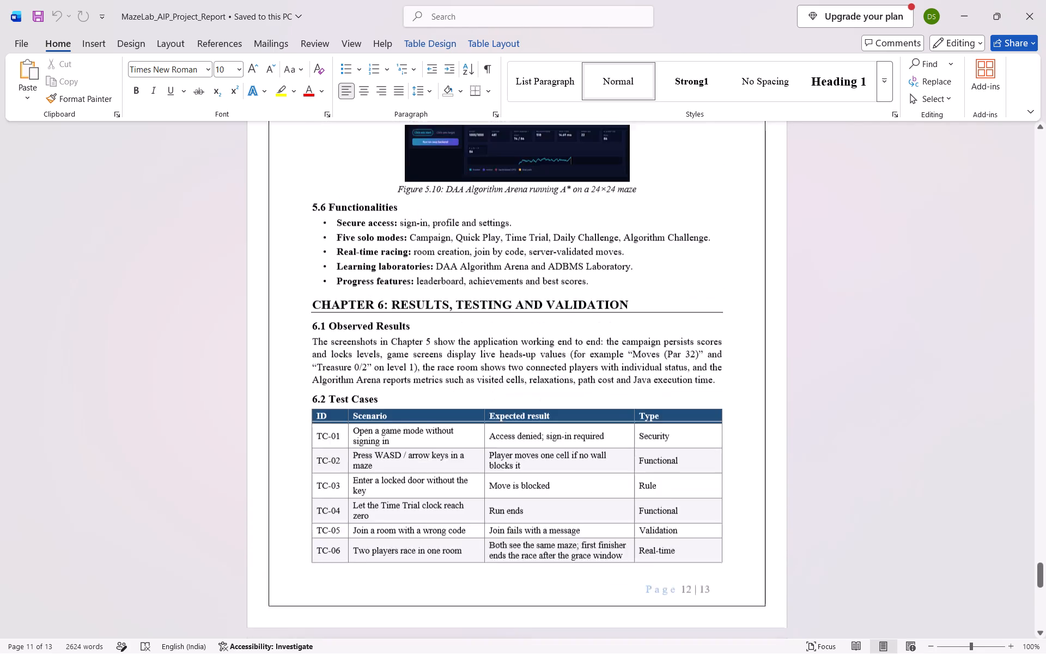
scroll(500, 495, up, 1)
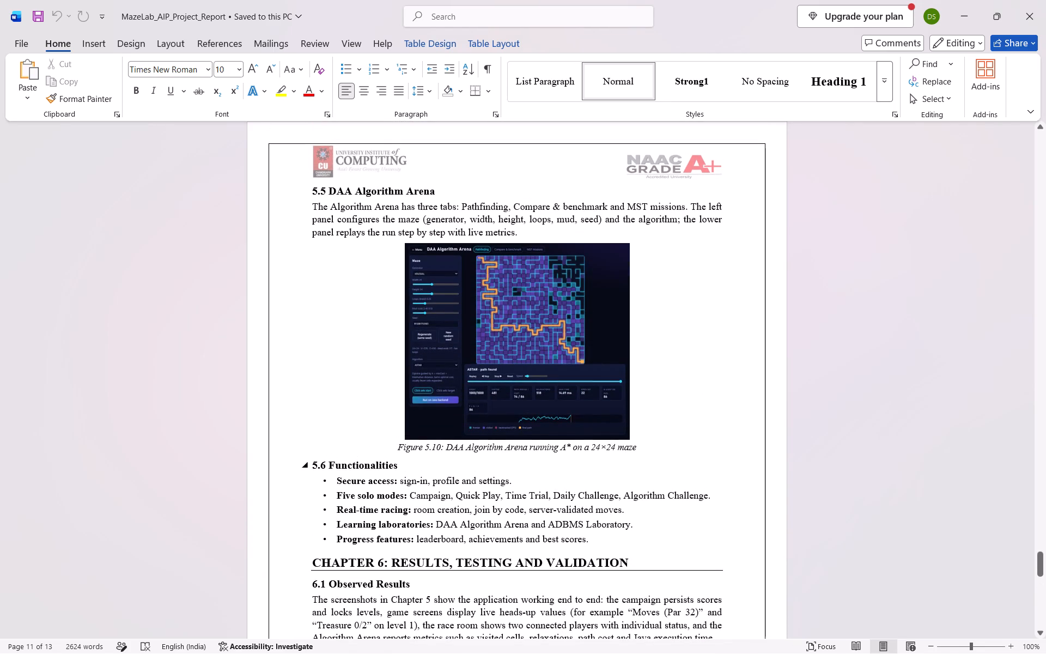
ctrl+scroll(513, 401, up, 6)
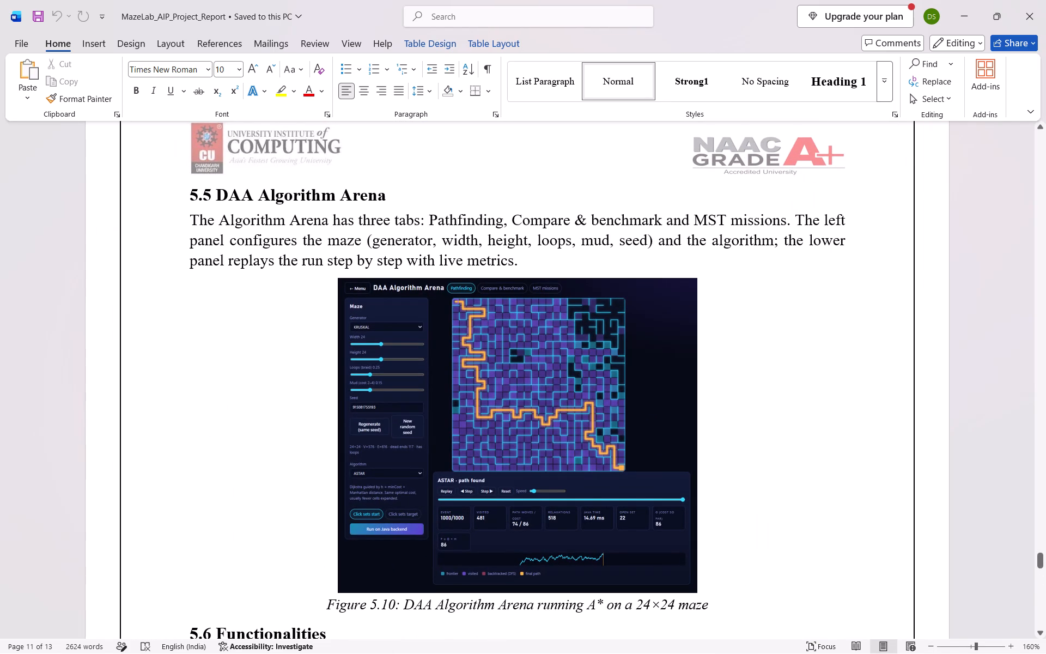
scroll(513, 401, up, 1)
ctrl+scroll(513, 401, down, 8)
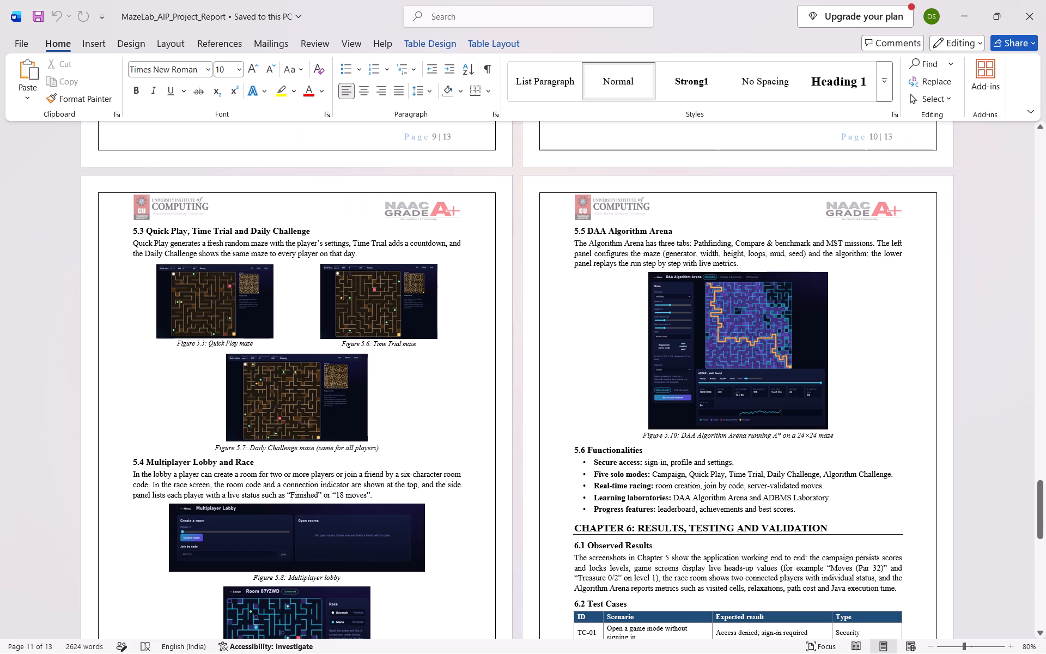
ctrl+scroll(562, 332, up, 5)
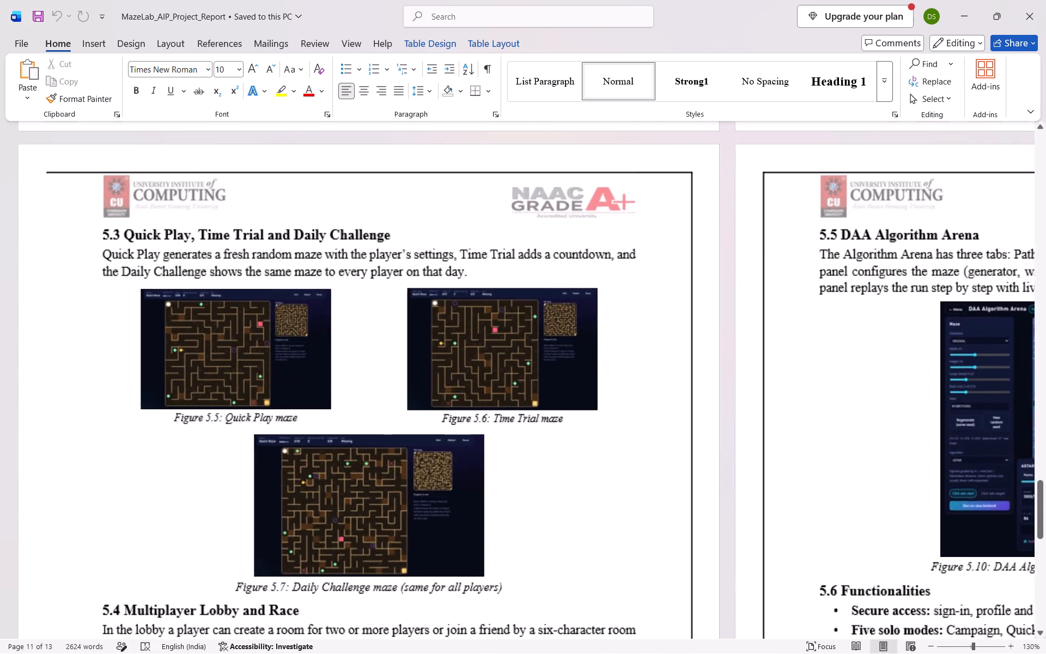
scroll(562, 332, down, 9)
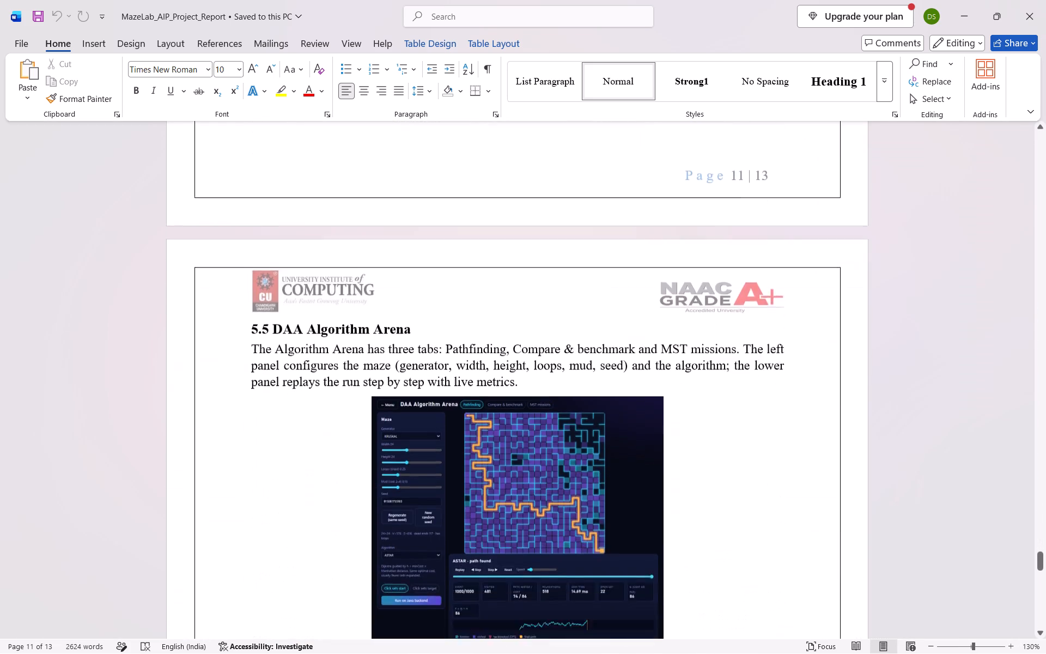
Check the Learning Outcomes and References on the last page, plus the report's cover page and Bonafide Certificate.
scroll(562, 332, down, 20)
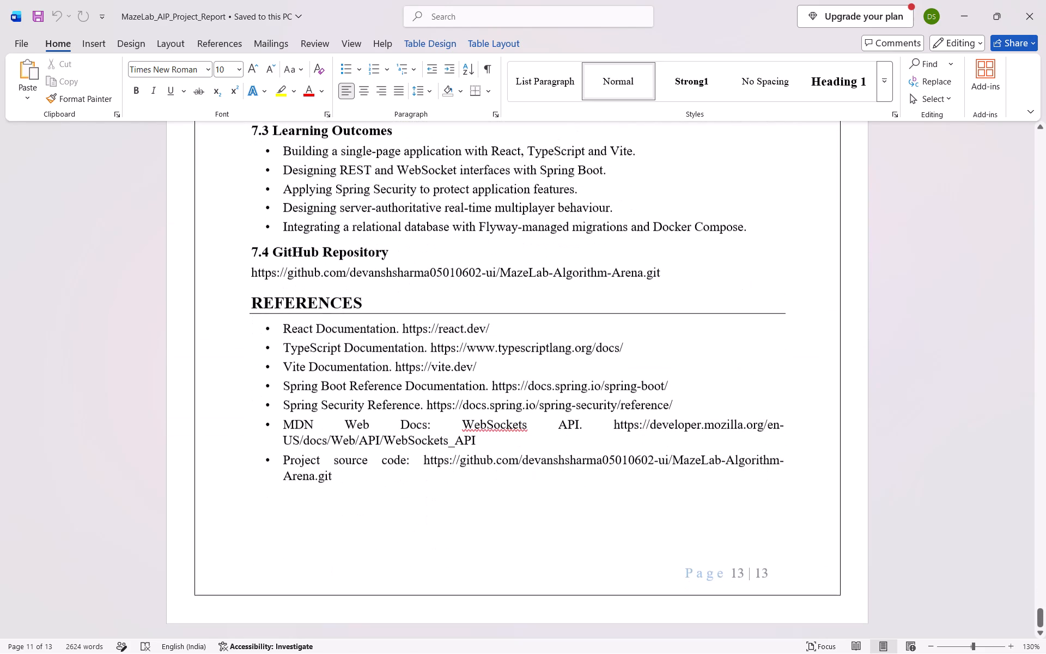
scroll(562, 332, down, 1)
scroll(562, 332, up, 16)
scroll(562, 332, up, 14)
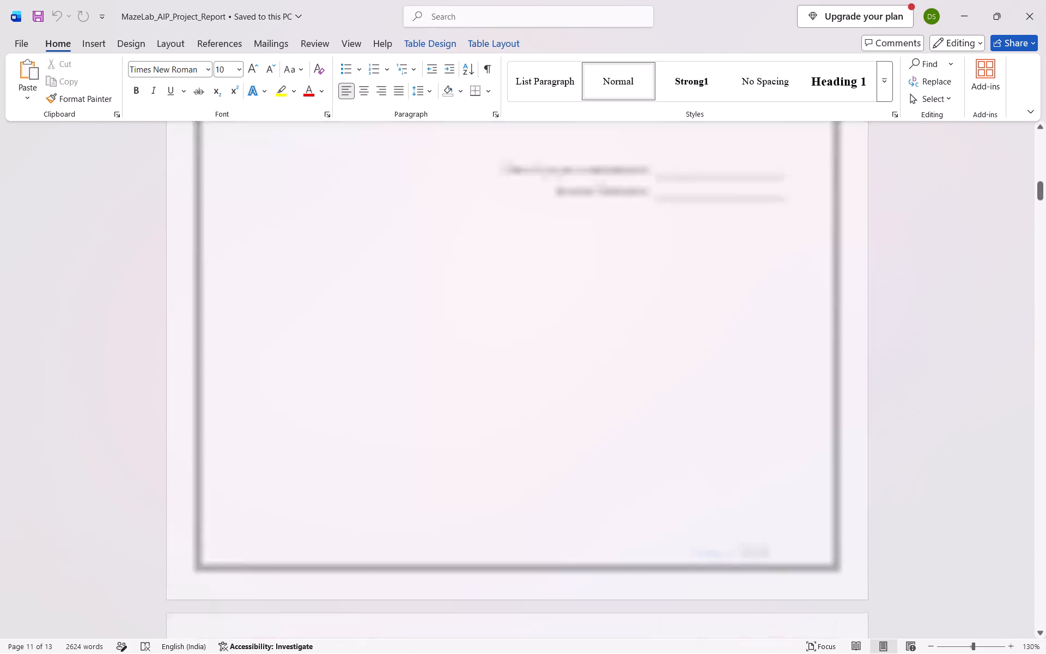
scroll(562, 332, up, 16)
ctrl+scroll(650, 303, down, 4)
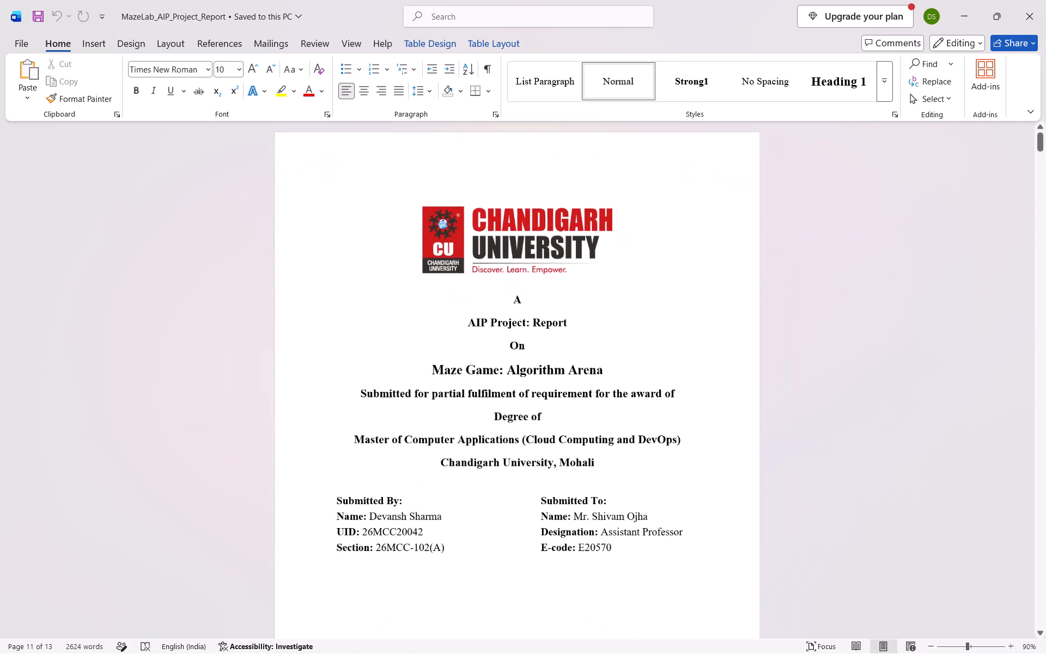
ctrl+scroll(650, 303, up, 3)
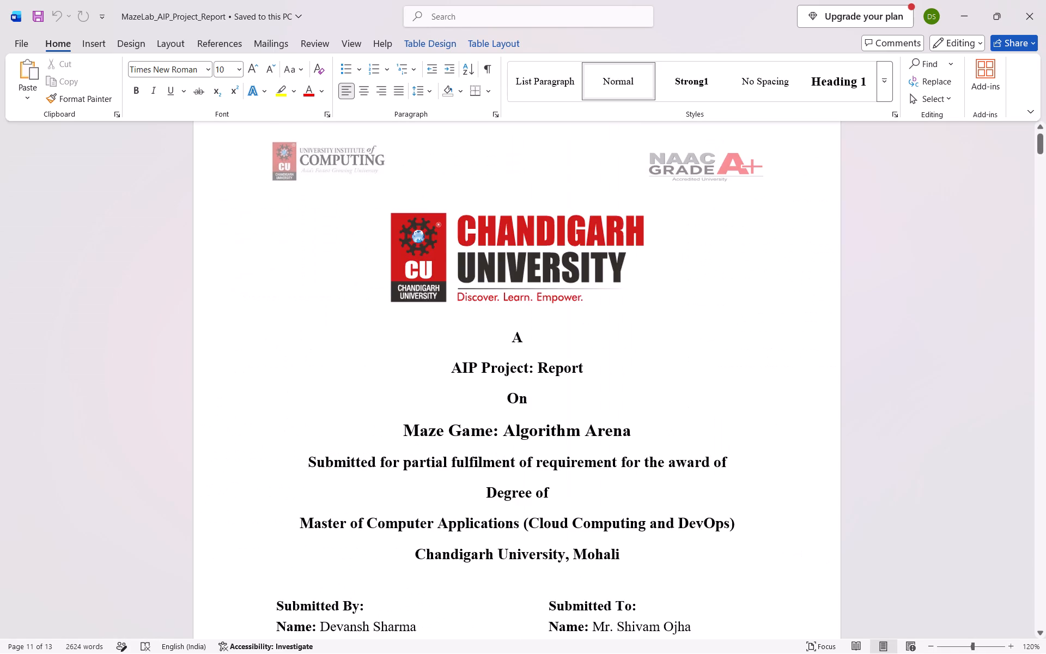
scroll(650, 303, down, 6)
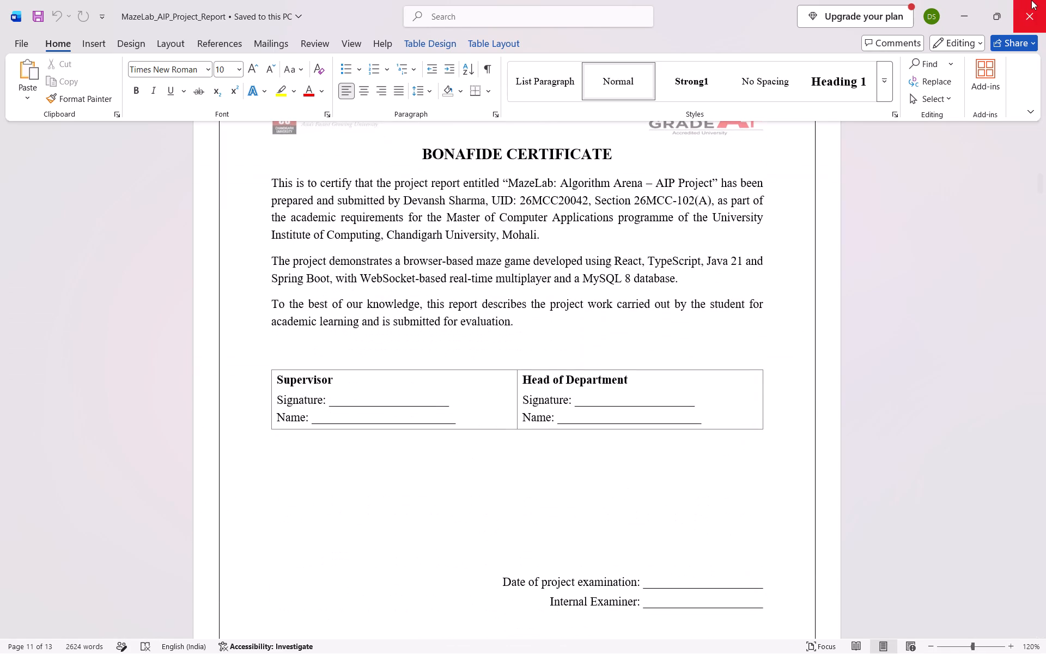
Close the Word report and download the converted MazeLab_AIP_Project_Report PDF from Smallpdf.
click(1031, 0)
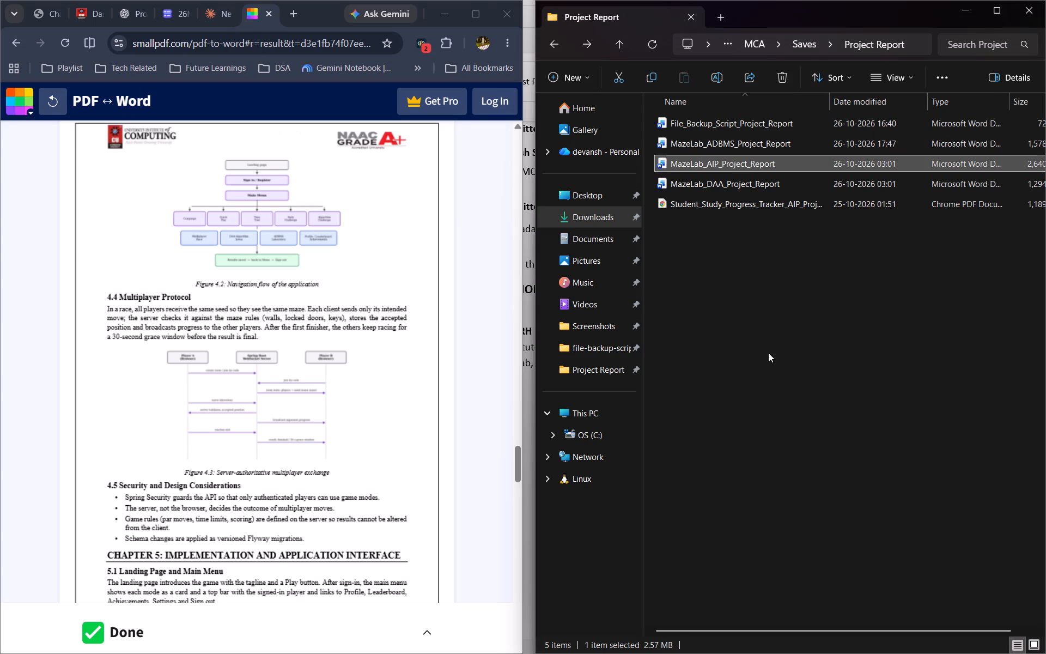
scroll(331, 433, down, 2)
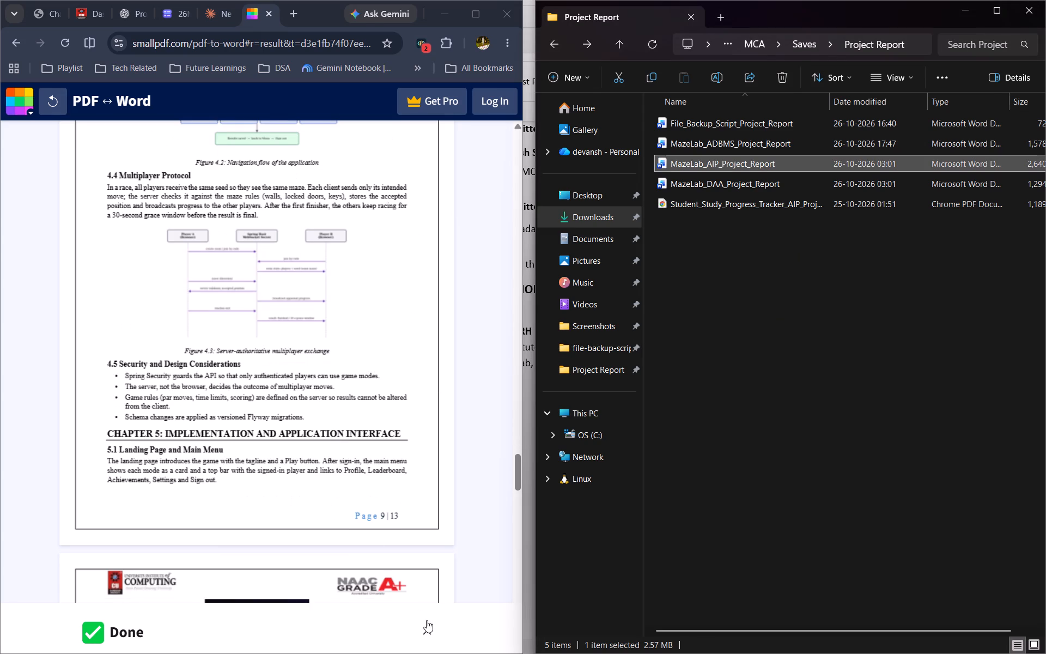
click(427, 625)
click(303, 443)
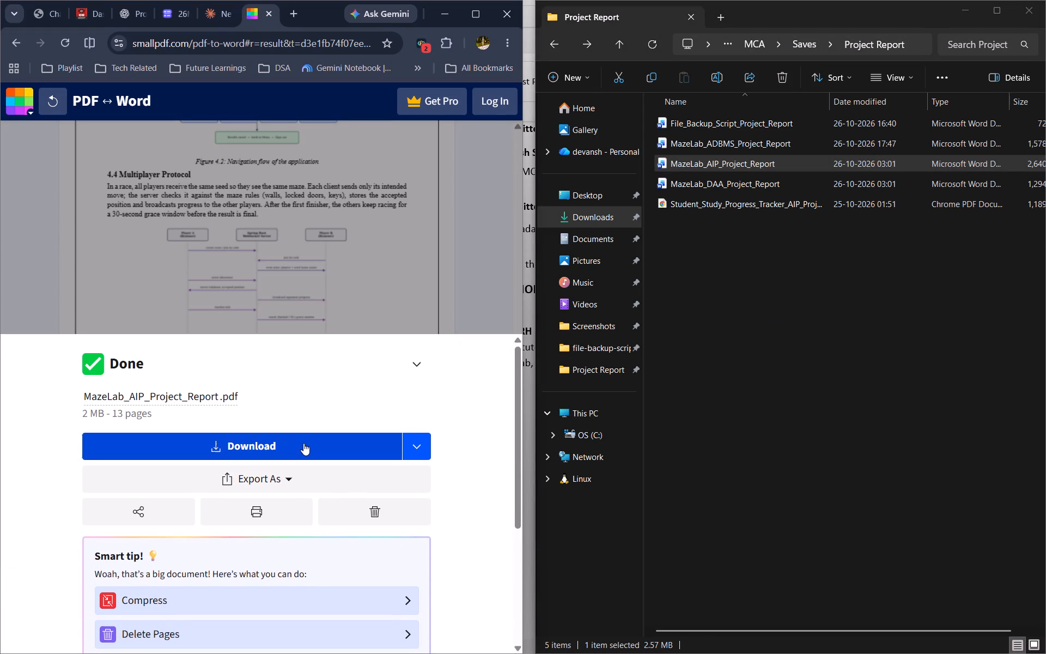
click(419, 358)
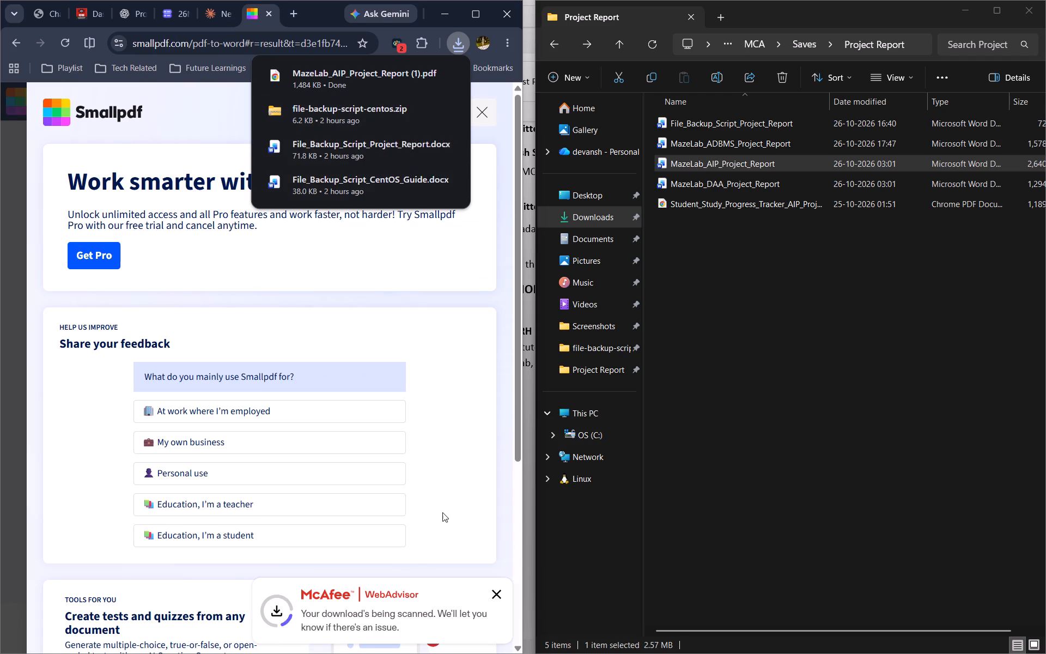
Copy MazeLab_AIP_Project_Report (1) from the Downloads folder into the Project Report folder.
click(604, 213)
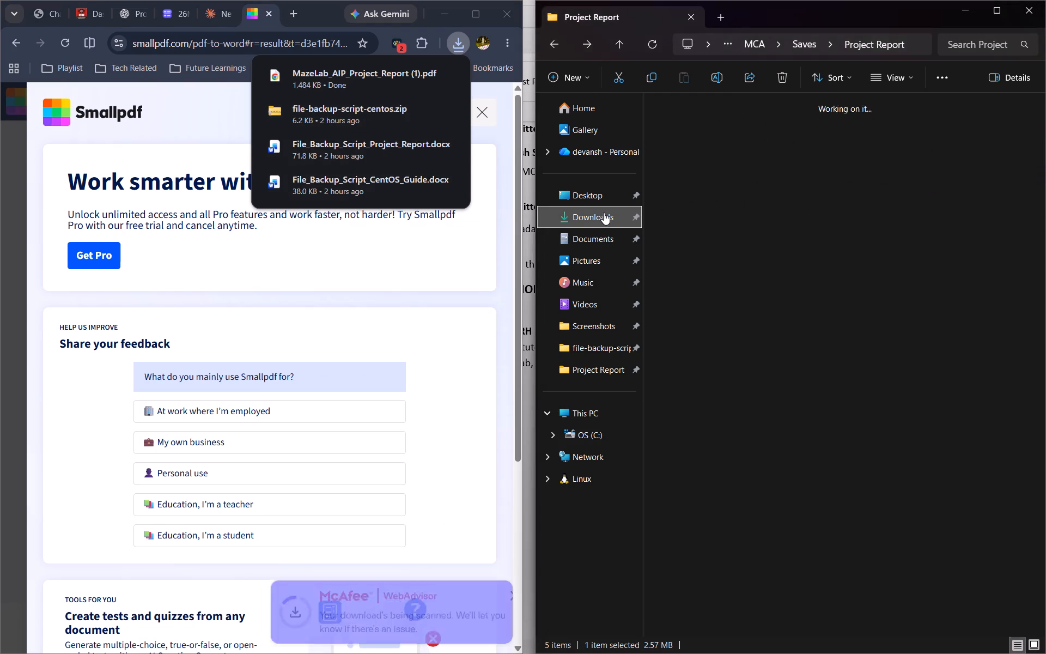
click(692, 128)
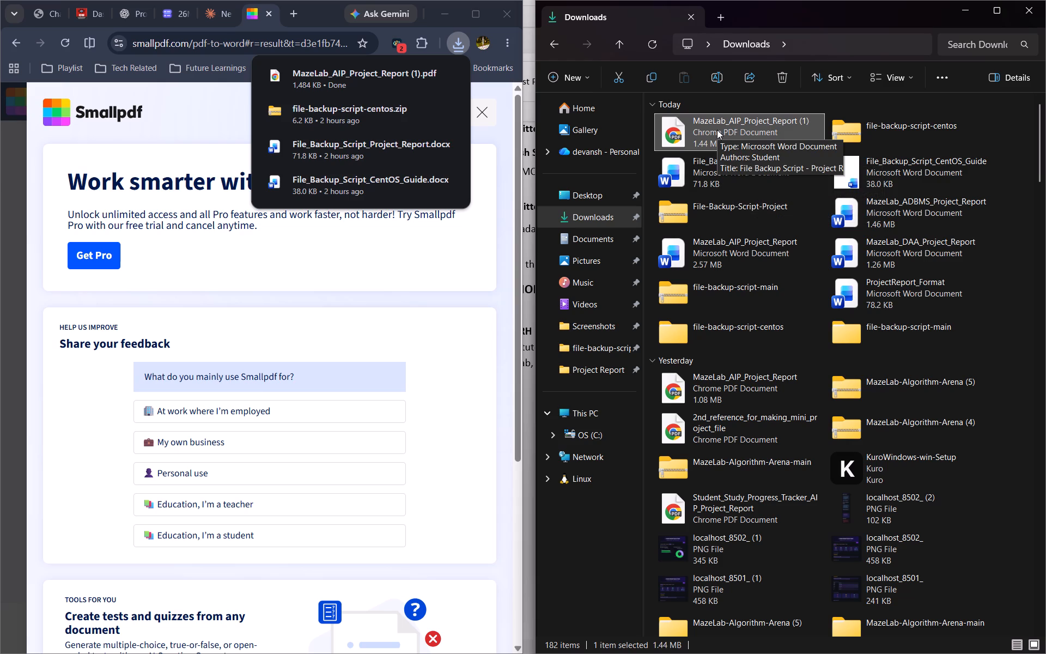
click(662, 45)
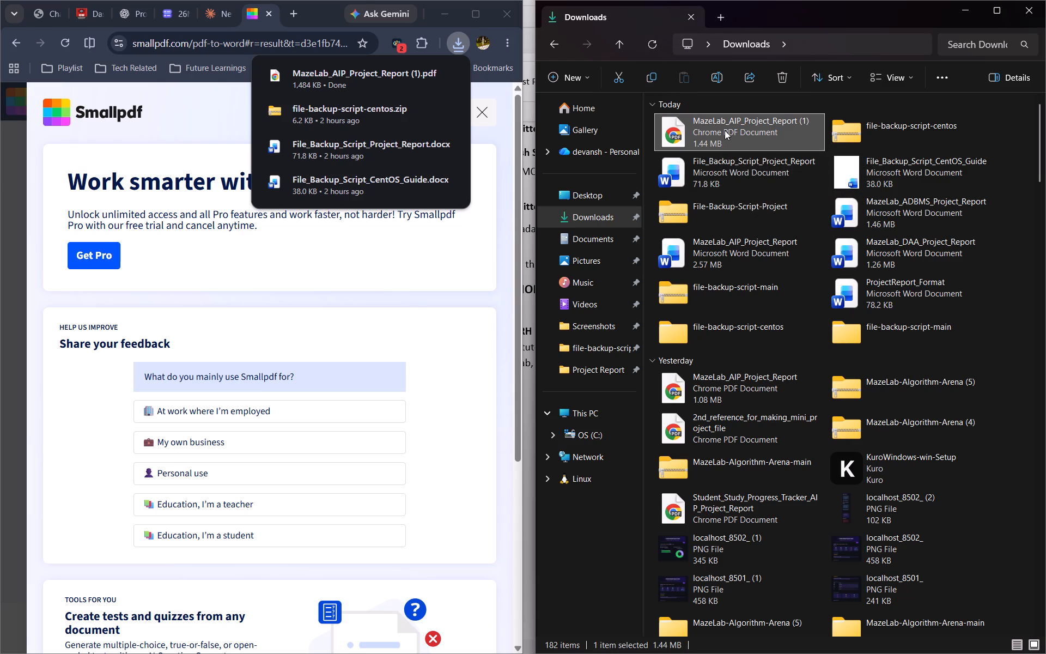
key(ctrl+c)
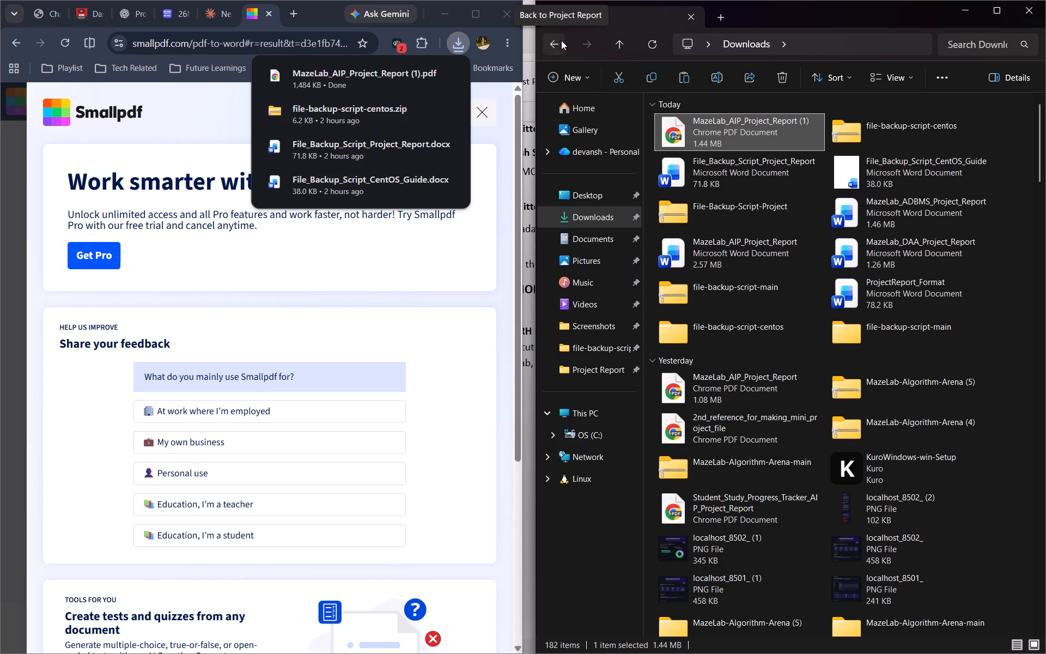
click(548, 48)
click(761, 302)
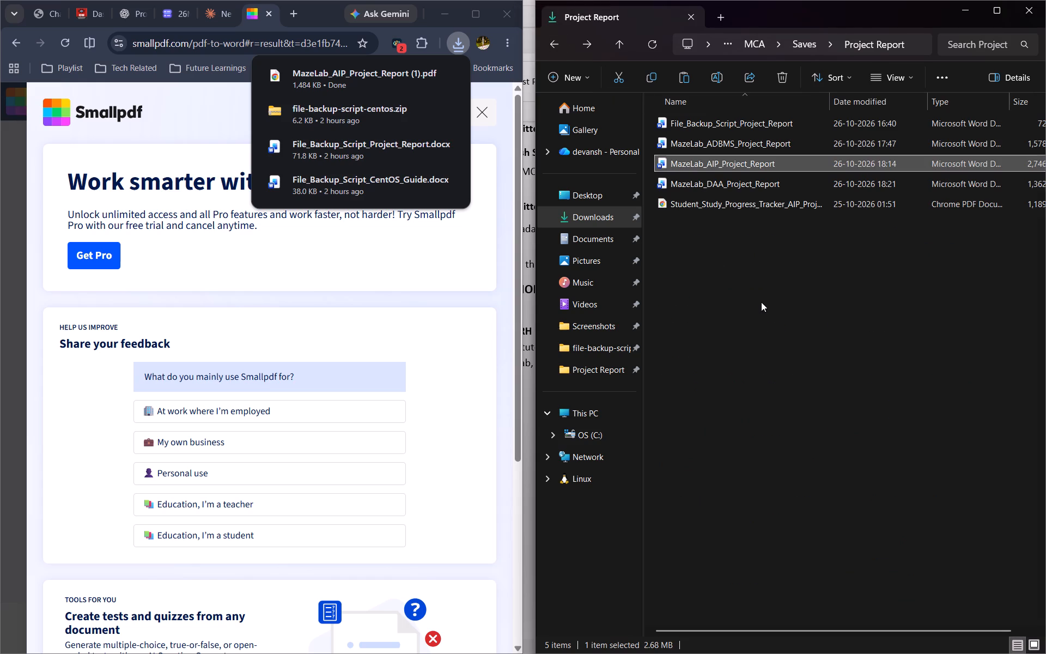
key(ctrl+v)
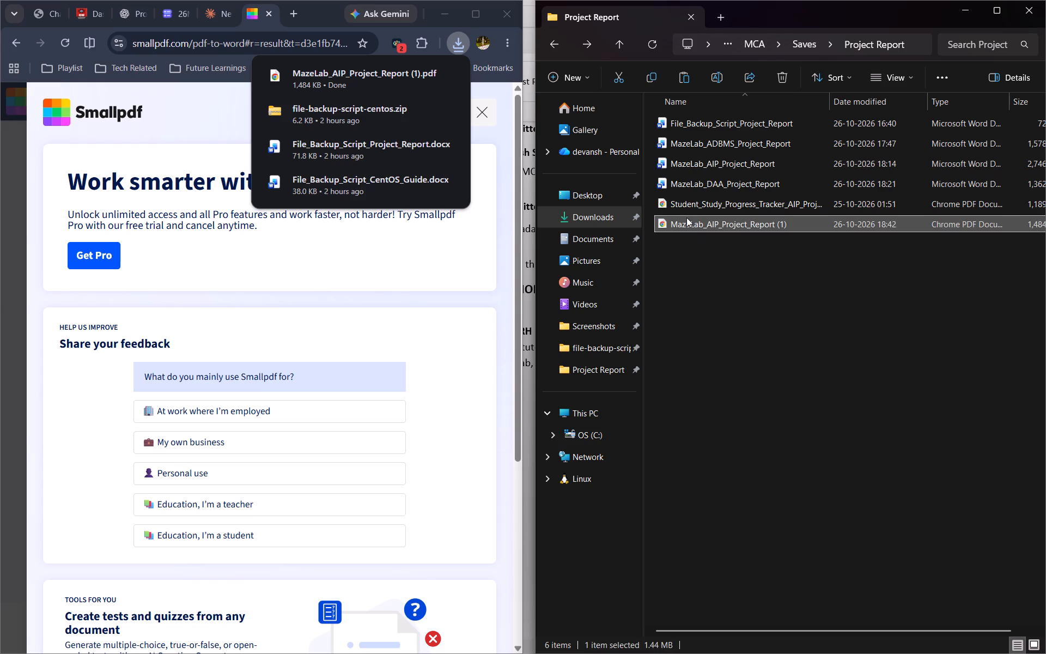
Upload MazeLab_AIP_Project_Report (1) as the Project PDF File in the mini project submission form in Google Forms.
click(166, 16)
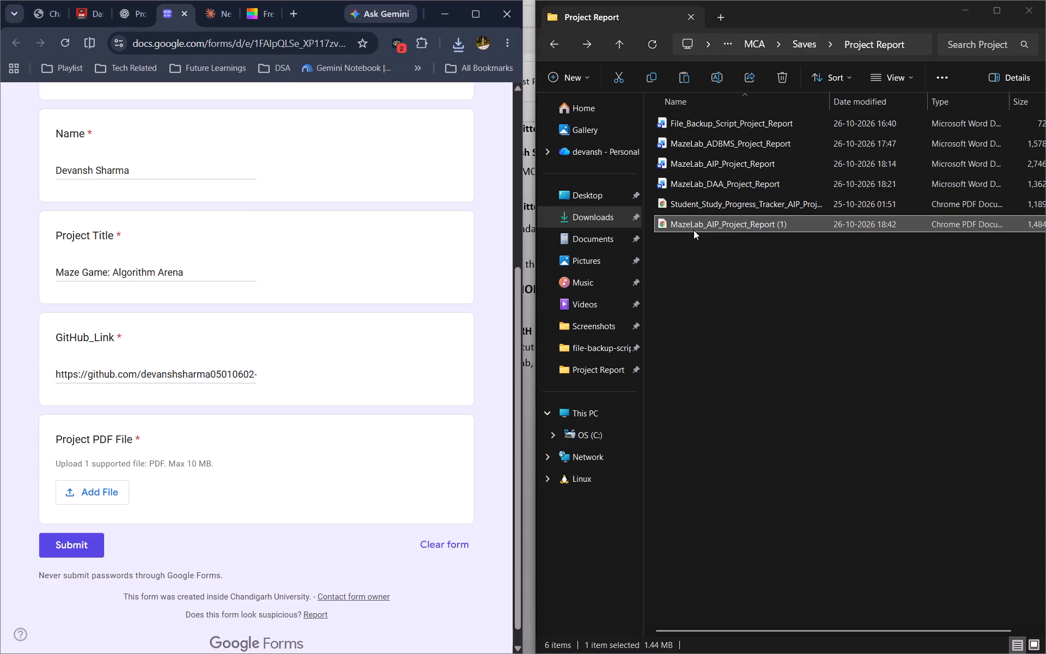
drag(694, 230, 77, 477)
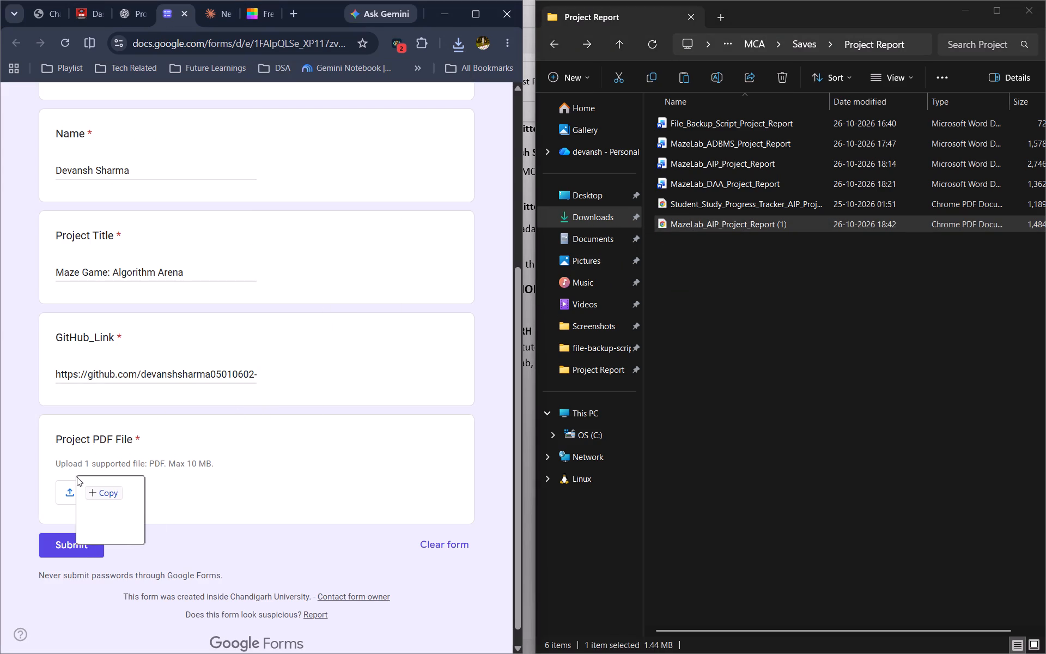
drag(77, 477, 726, 180)
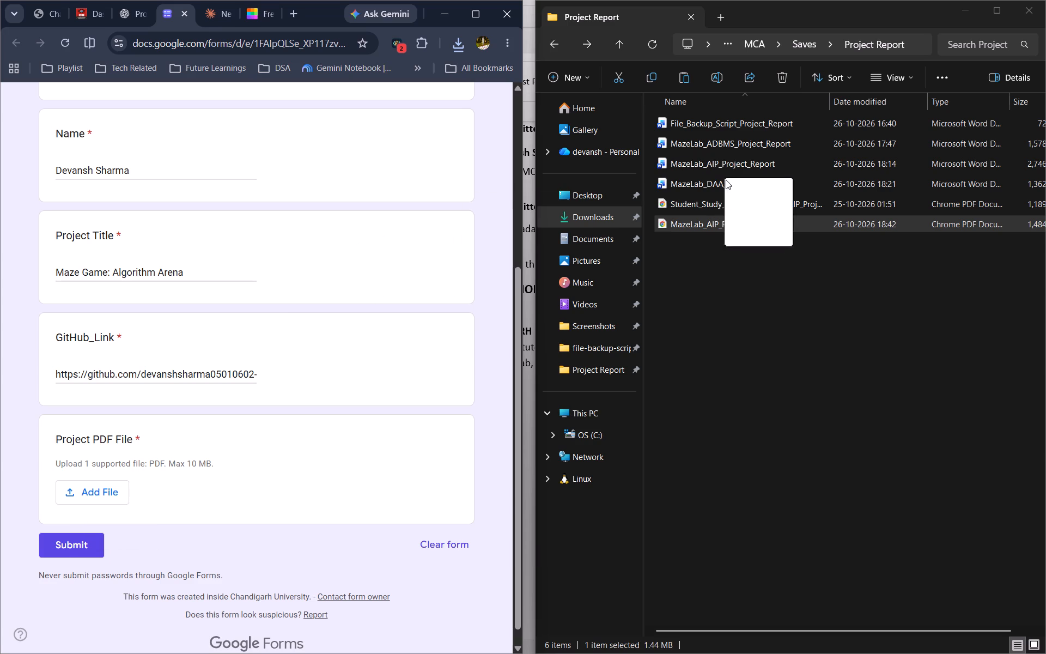
drag(726, 180, 721, 194)
click(107, 499)
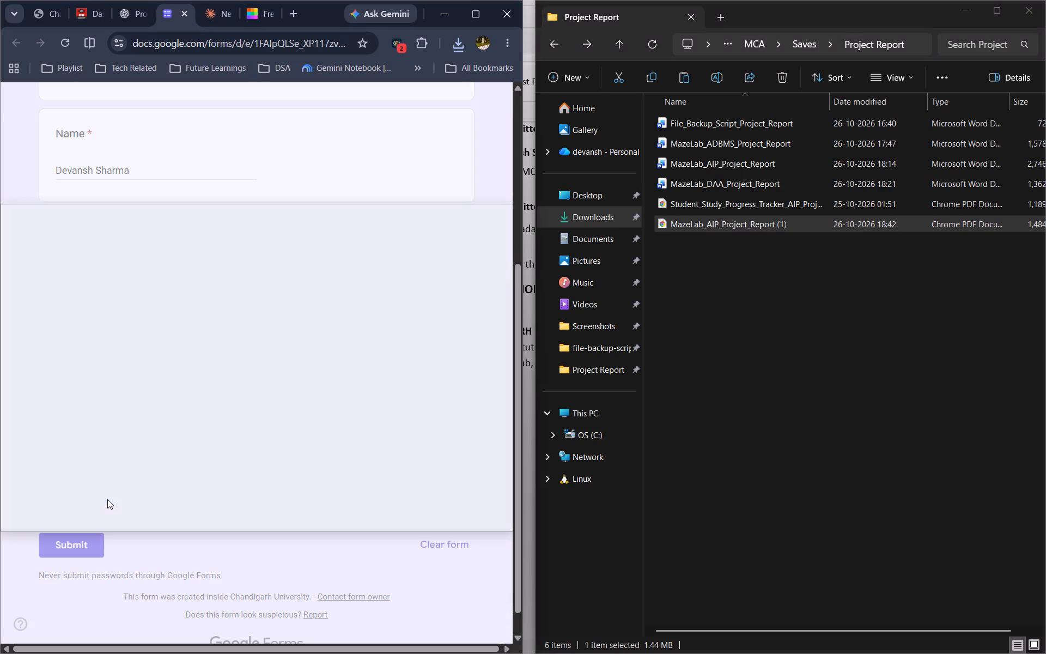
drag(730, 225, 329, 311)
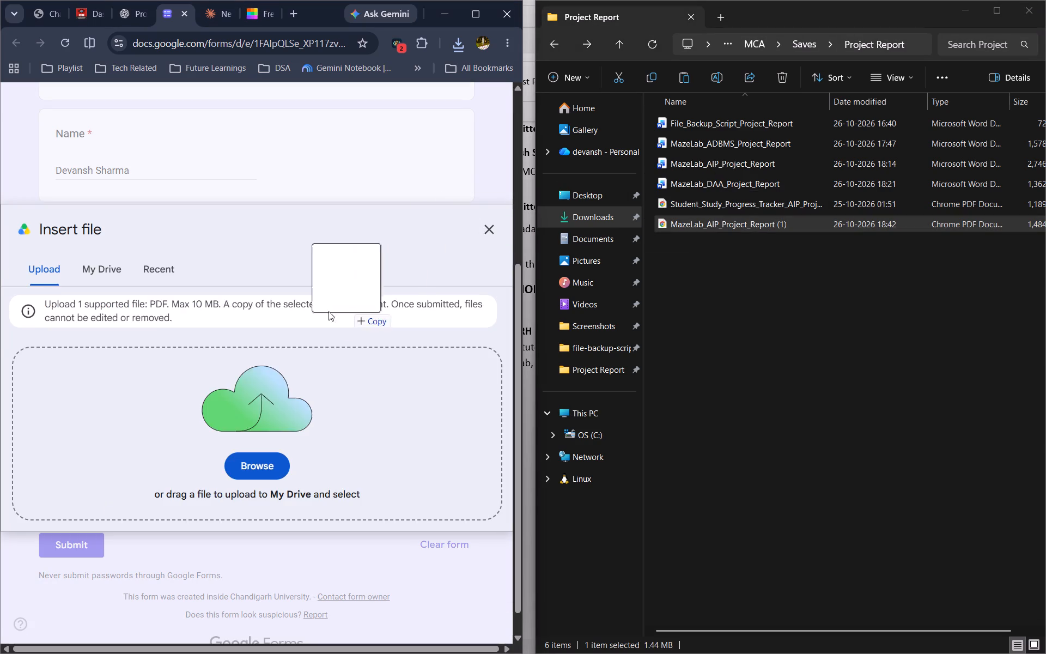
drag(329, 311, 250, 448)
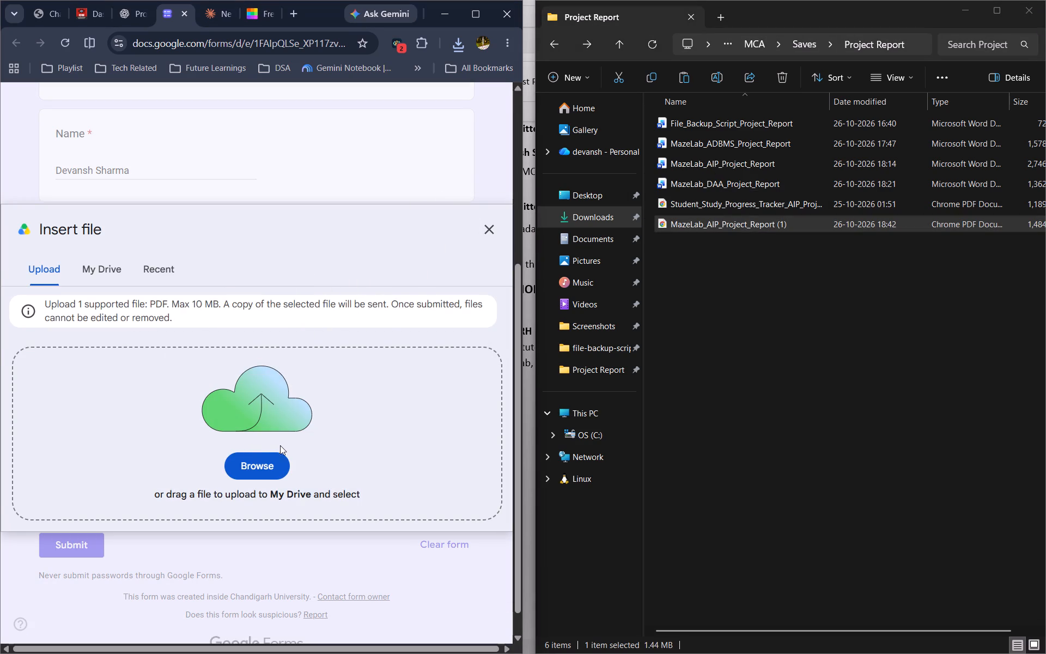
drag(702, 226, 299, 449)
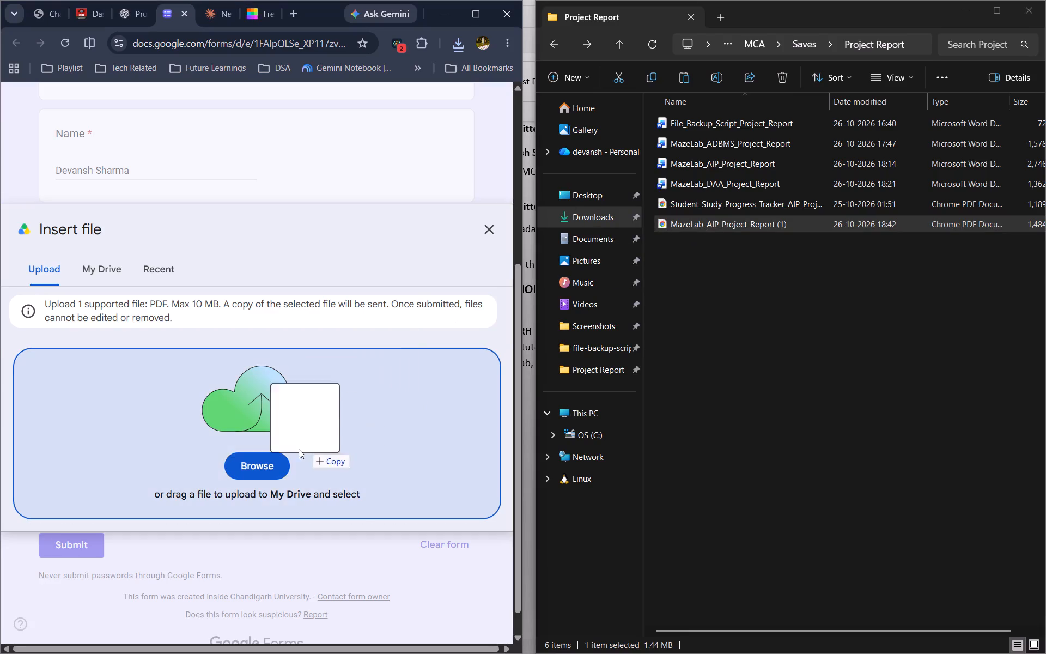
drag(299, 449, 254, 479)
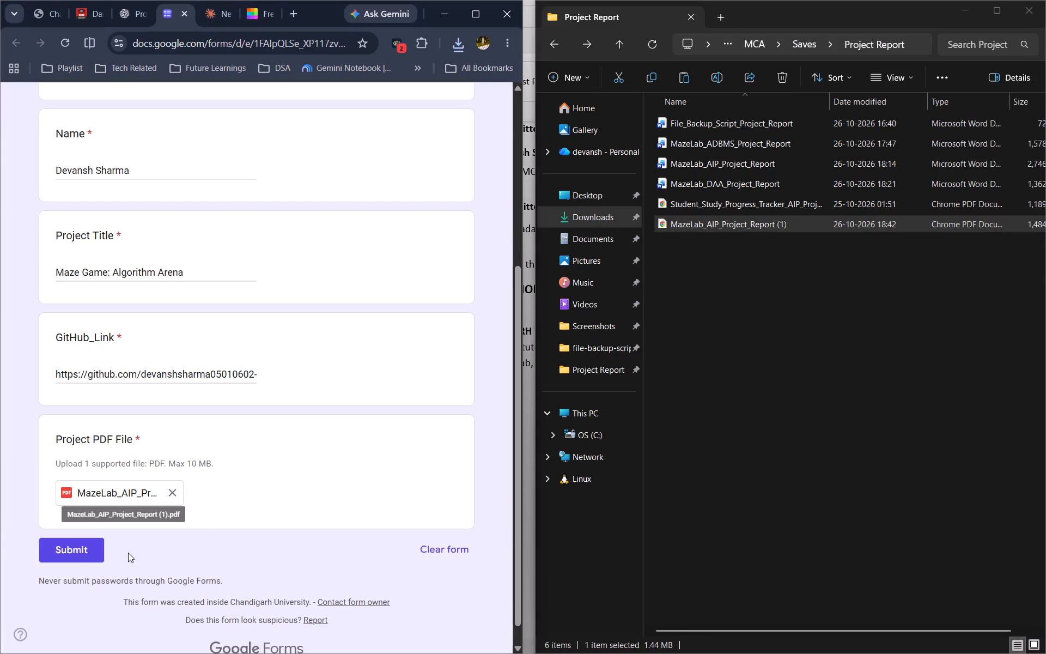
scroll(114, 435, up, 6)
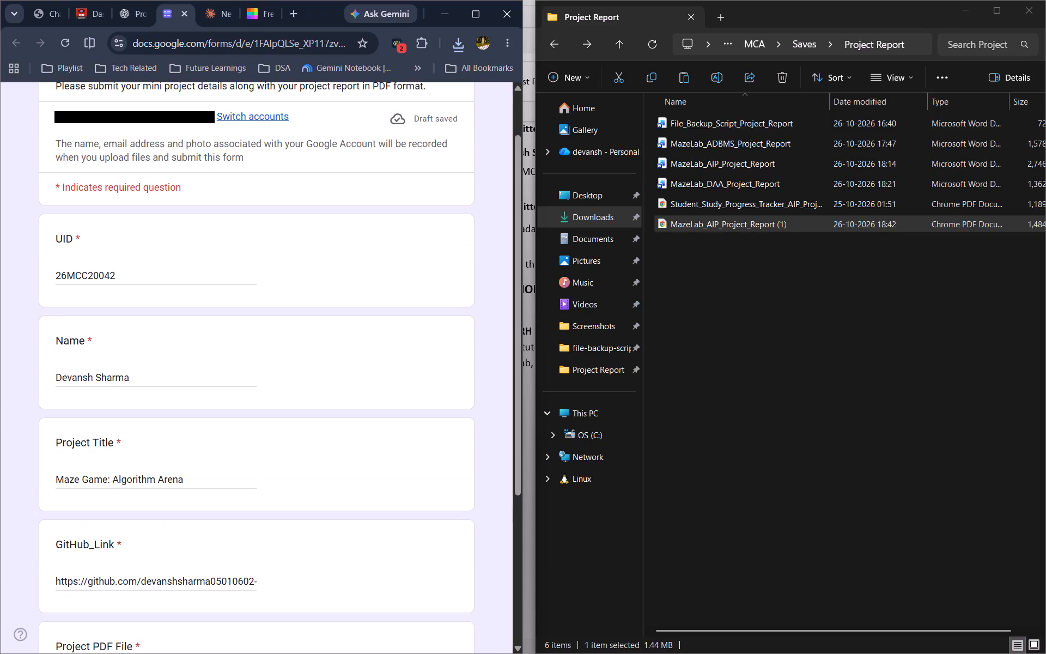
scroll(188, 274, down, 3)
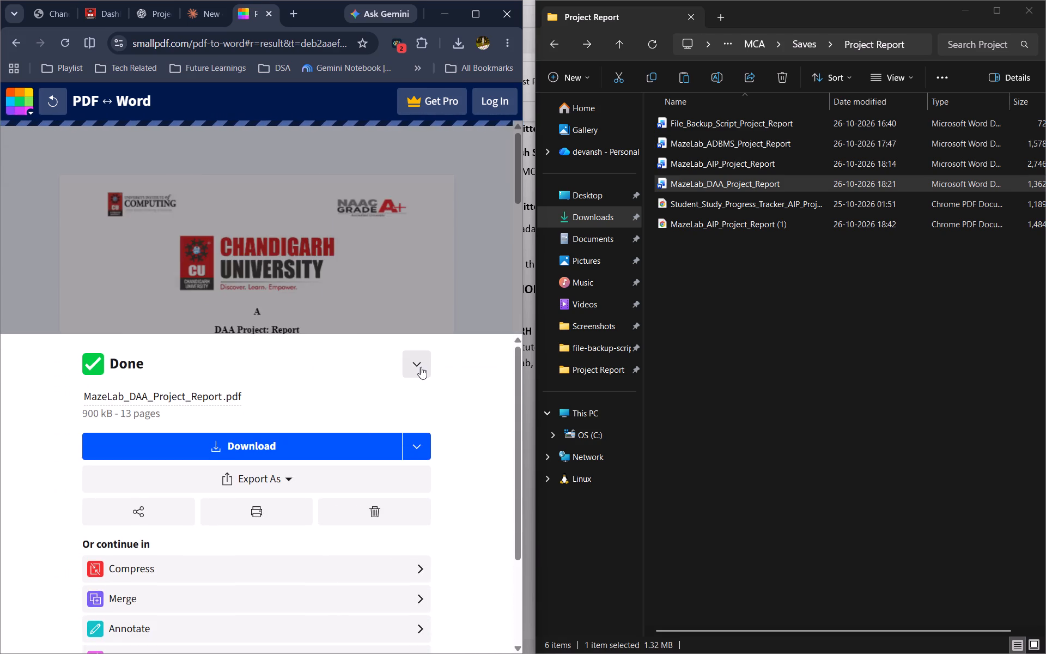
Collapse the result options and skim the converted MazeLab_DAA_Project_Report PDF preview from the cover page to the references.
click(417, 362)
scroll(406, 435, down, 1)
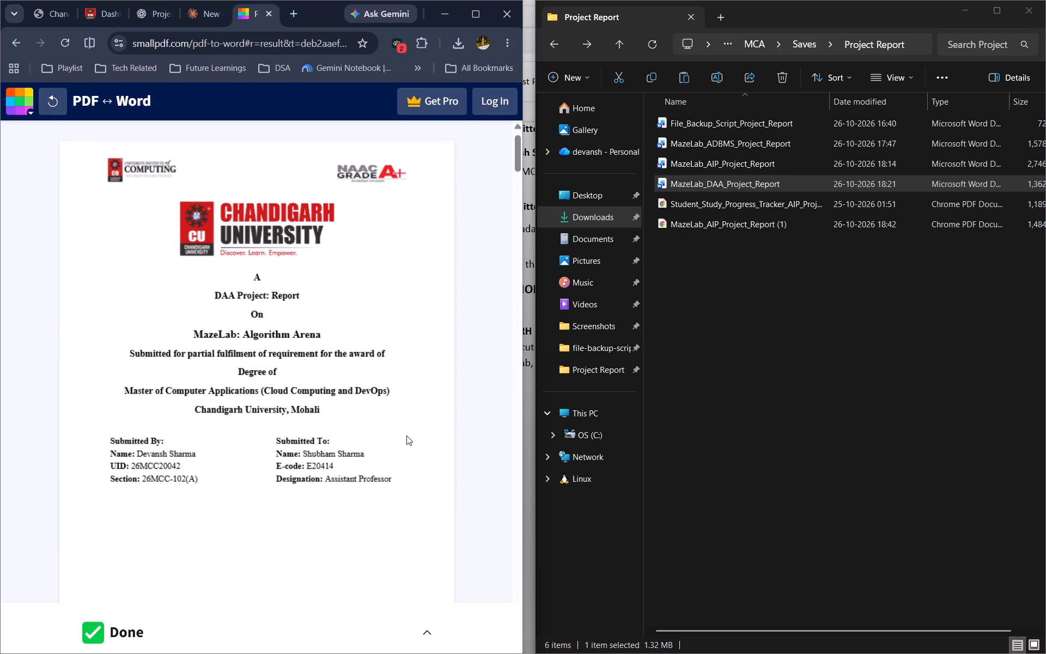
scroll(406, 435, down, 11)
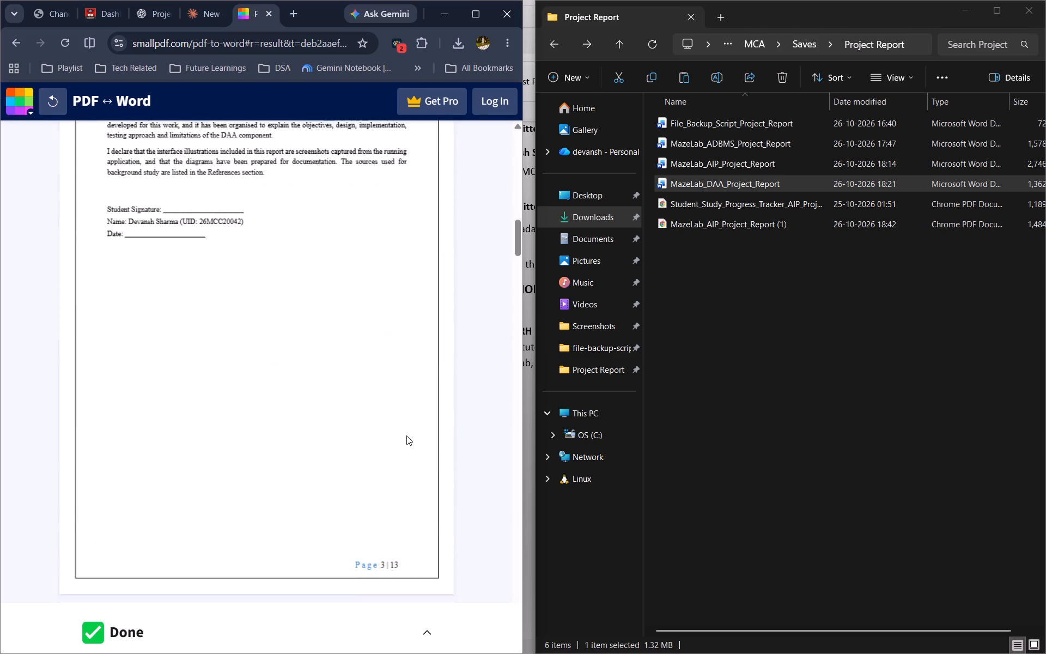
scroll(406, 435, down, 14)
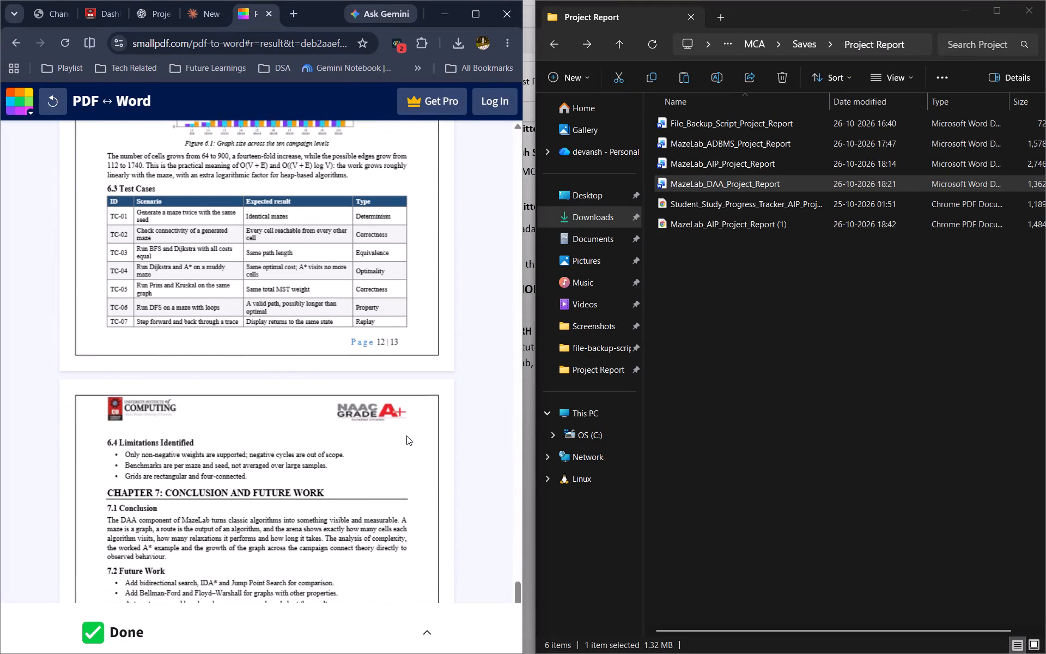
scroll(406, 435, down, 3)
Review the DAA report preview backwards from Chapter 7 to Chapter 1, examining its tables, charts, figures and page layout.
scroll(442, 385, up, 2)
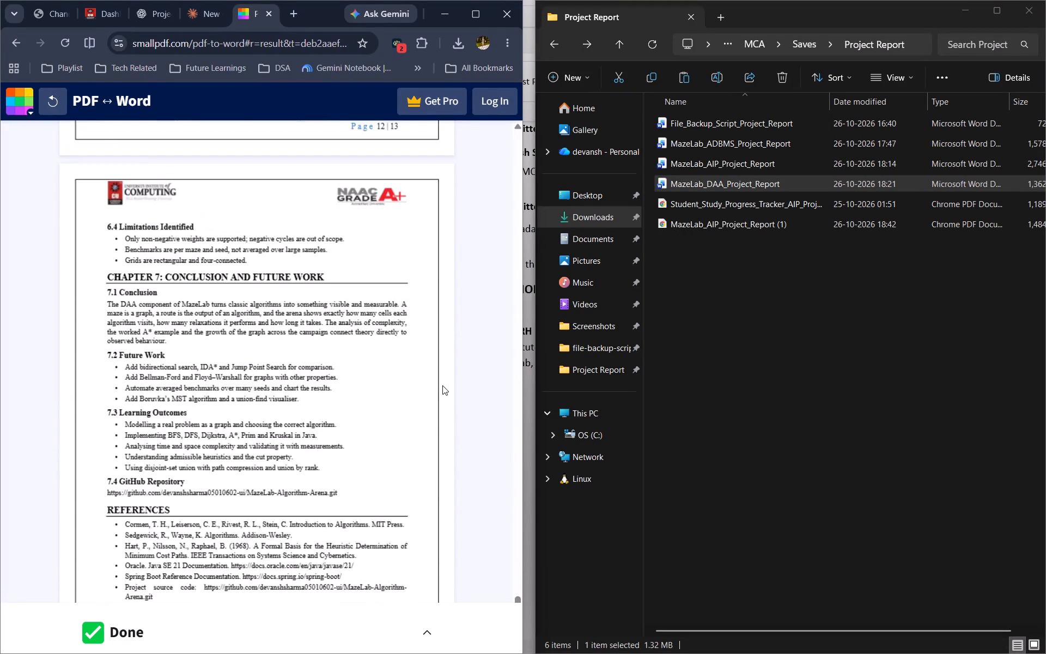
scroll(442, 385, up, 4)
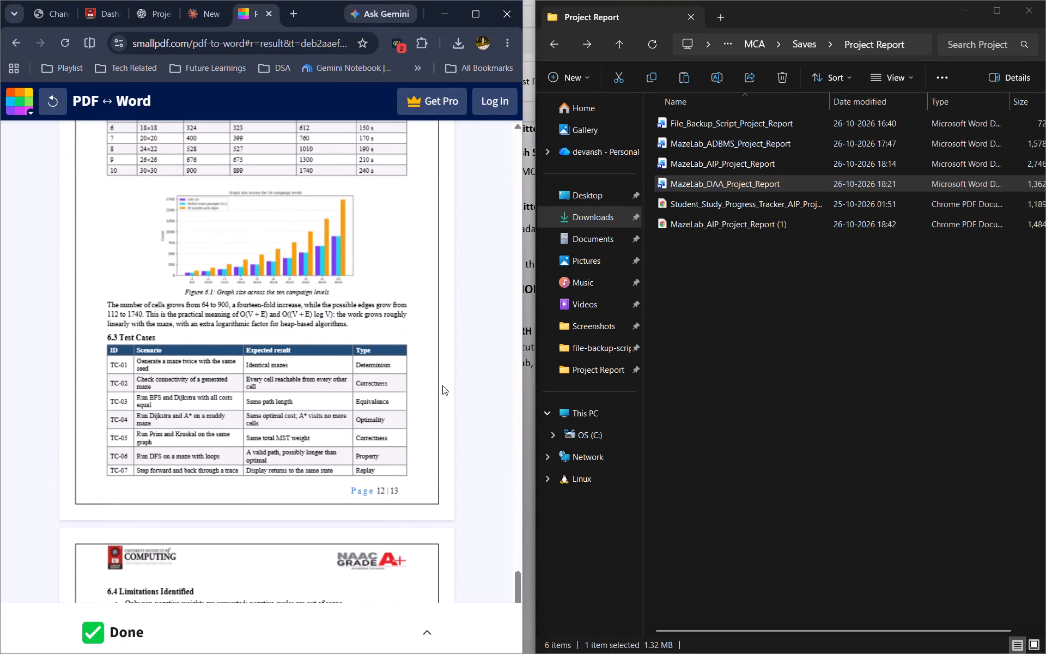
scroll(442, 385, up, 1)
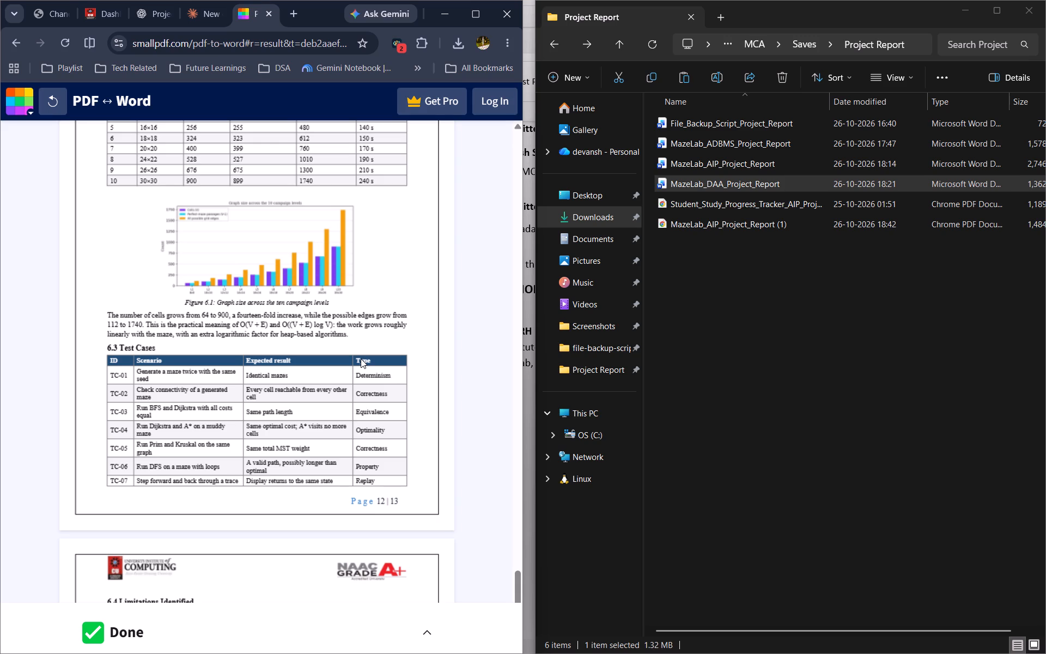
scroll(361, 359, up, 2)
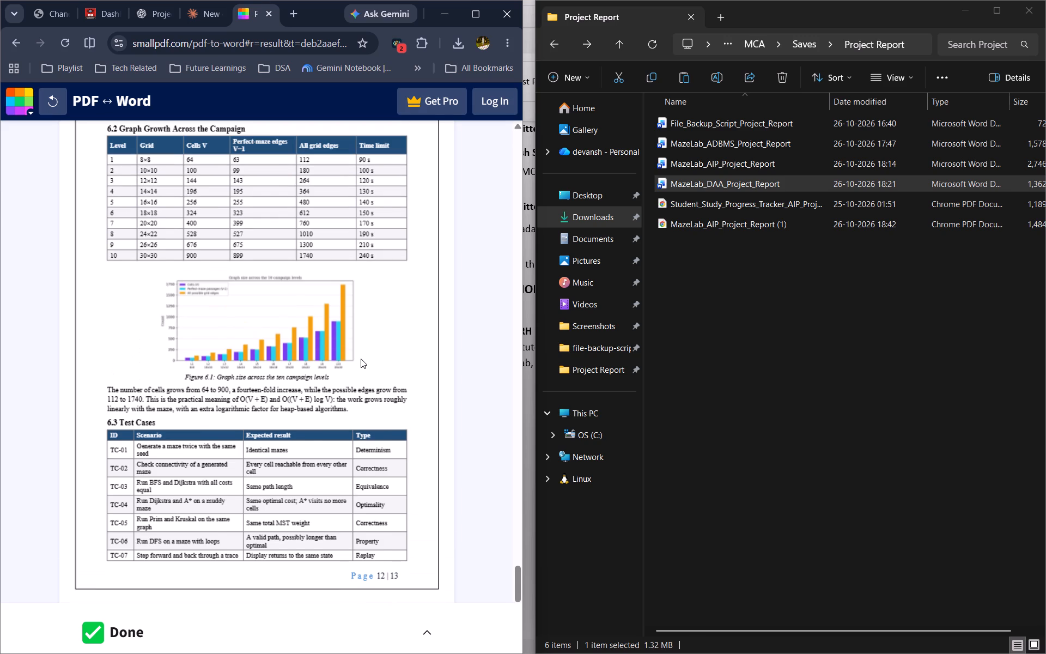
scroll(361, 359, up, 1)
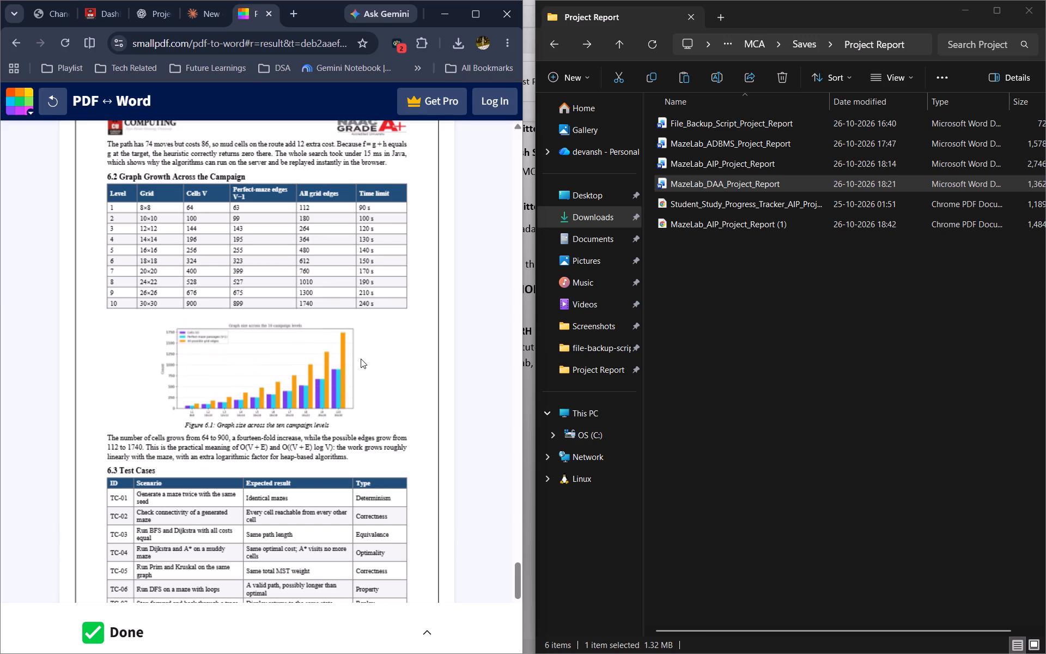
scroll(314, 323, up, 3)
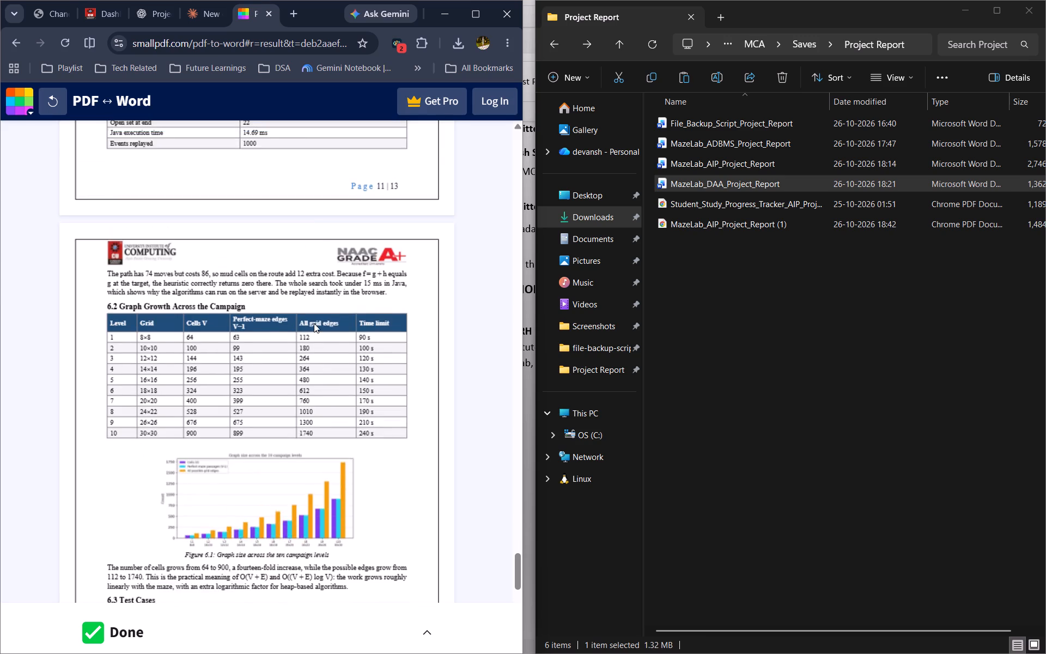
scroll(314, 323, up, 4)
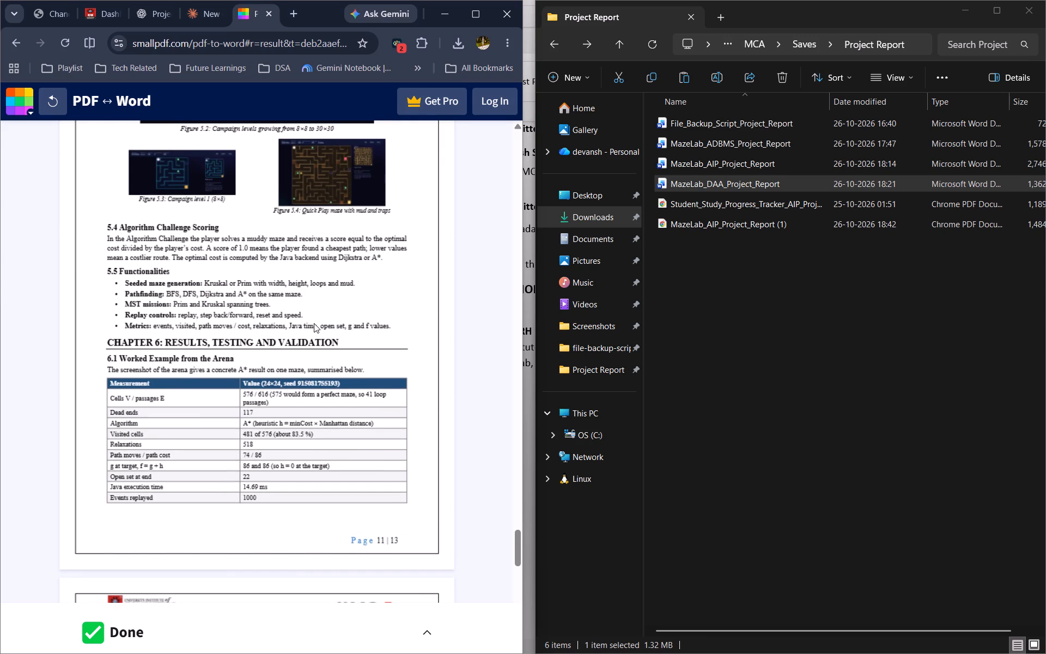
scroll(314, 323, up, 6)
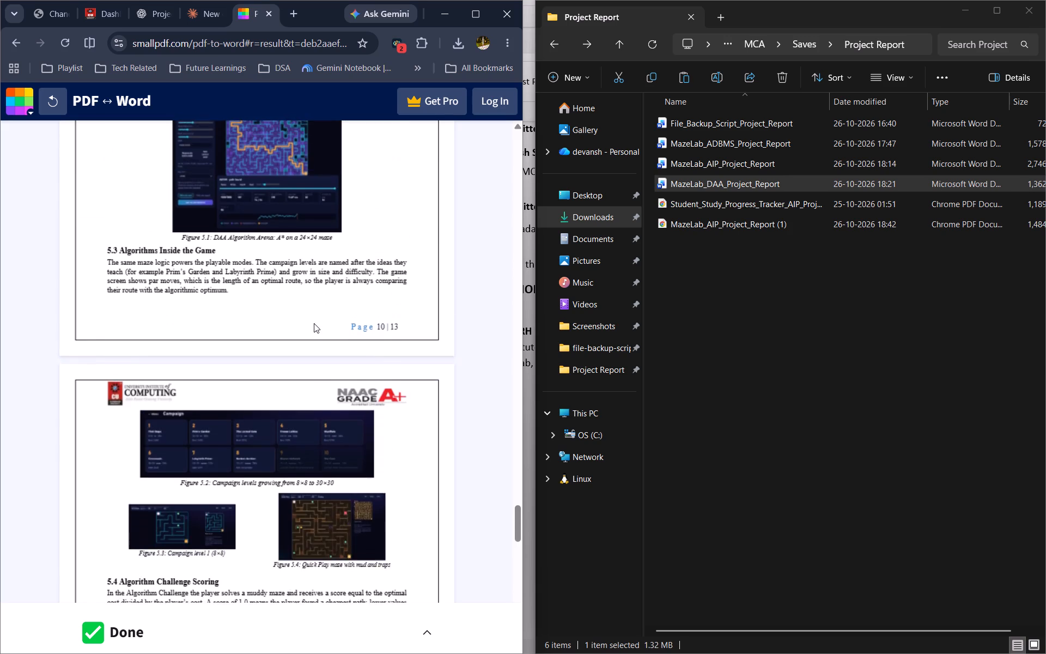
scroll(314, 323, up, 7)
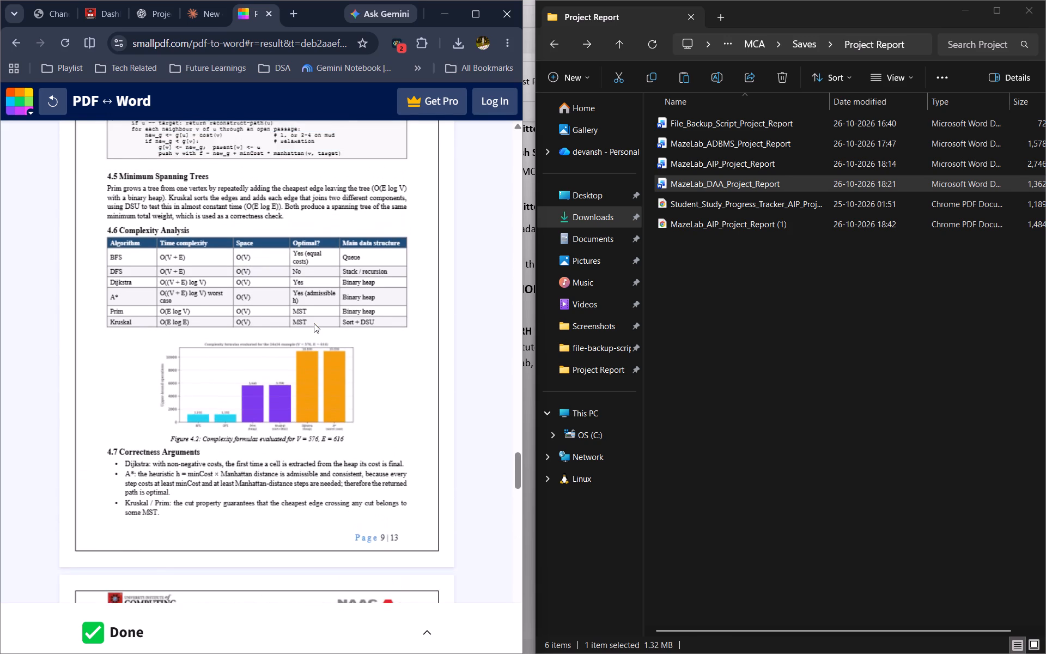
scroll(314, 323, up, 5)
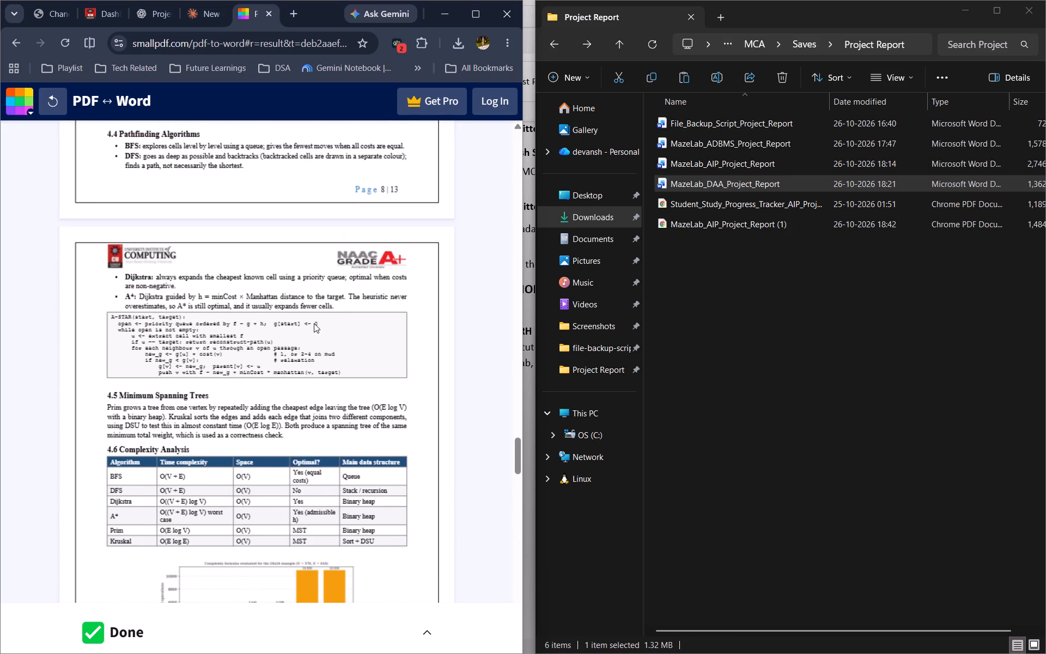
scroll(314, 323, up, 10)
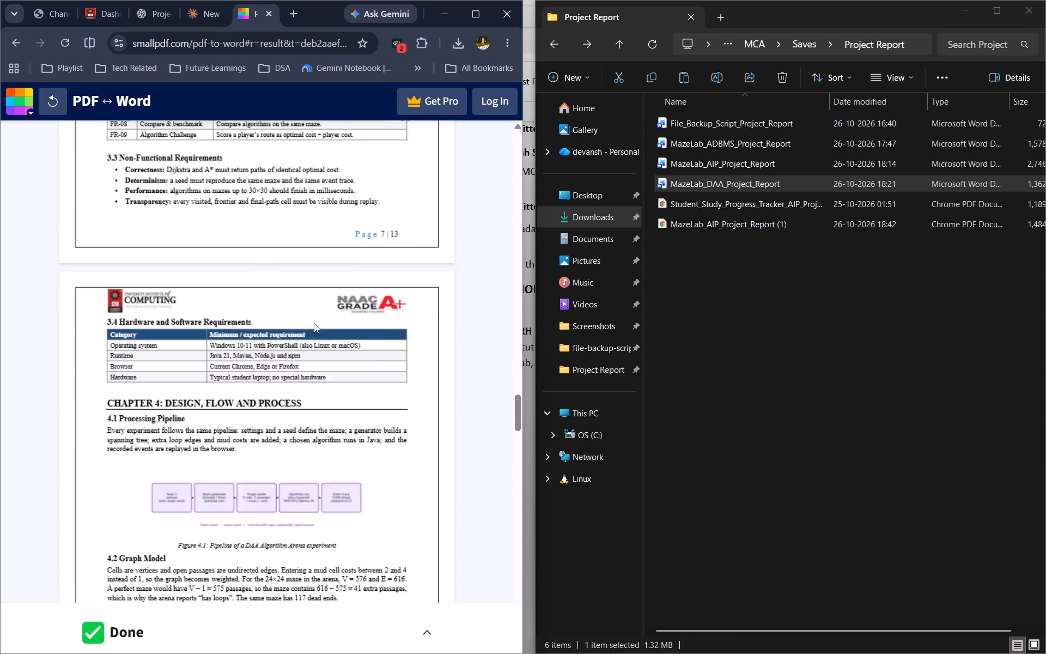
scroll(314, 323, up, 11)
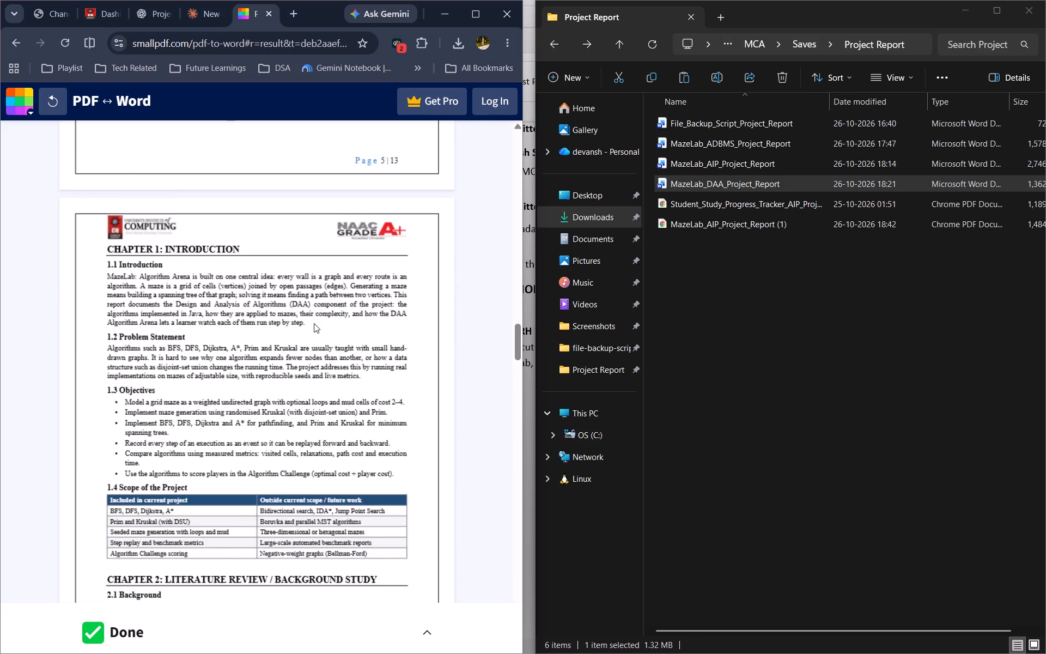
Check the DAA report's table of contents and list of figures against the Chapter 1 introduction page.
scroll(314, 323, up, 7)
scroll(314, 323, down, 6)
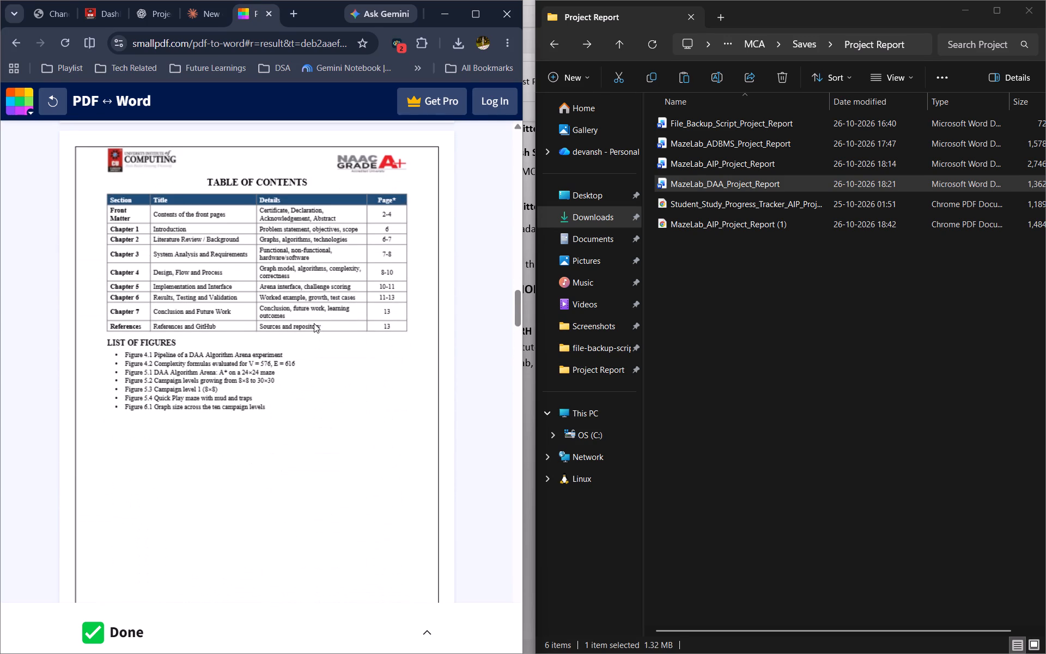
scroll(314, 323, down, 6)
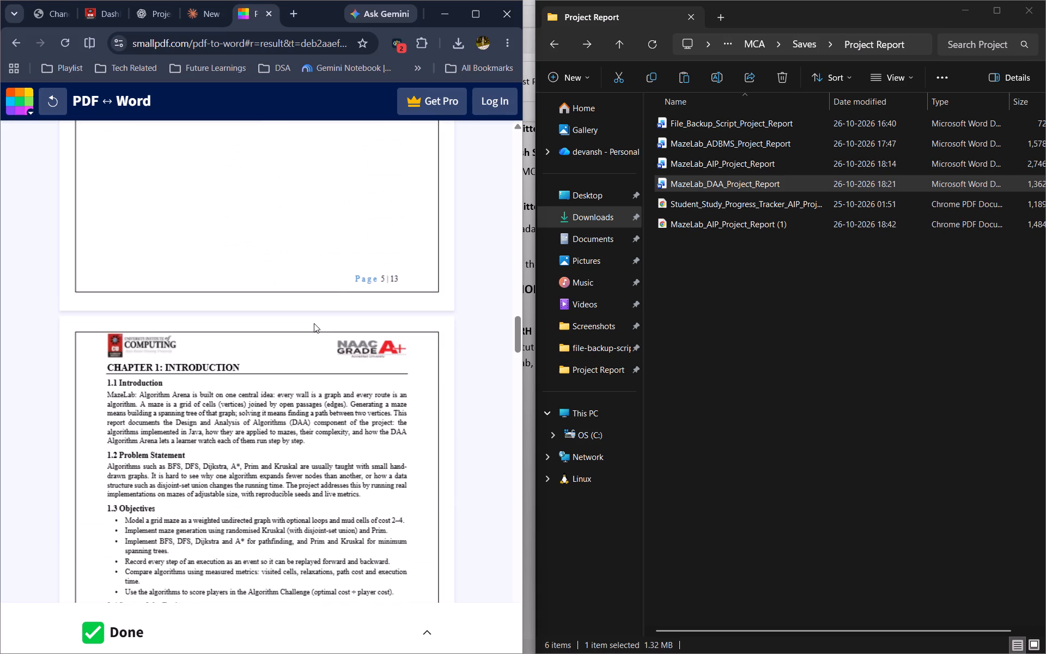
scroll(314, 323, down, 1)
scroll(314, 323, up, 3)
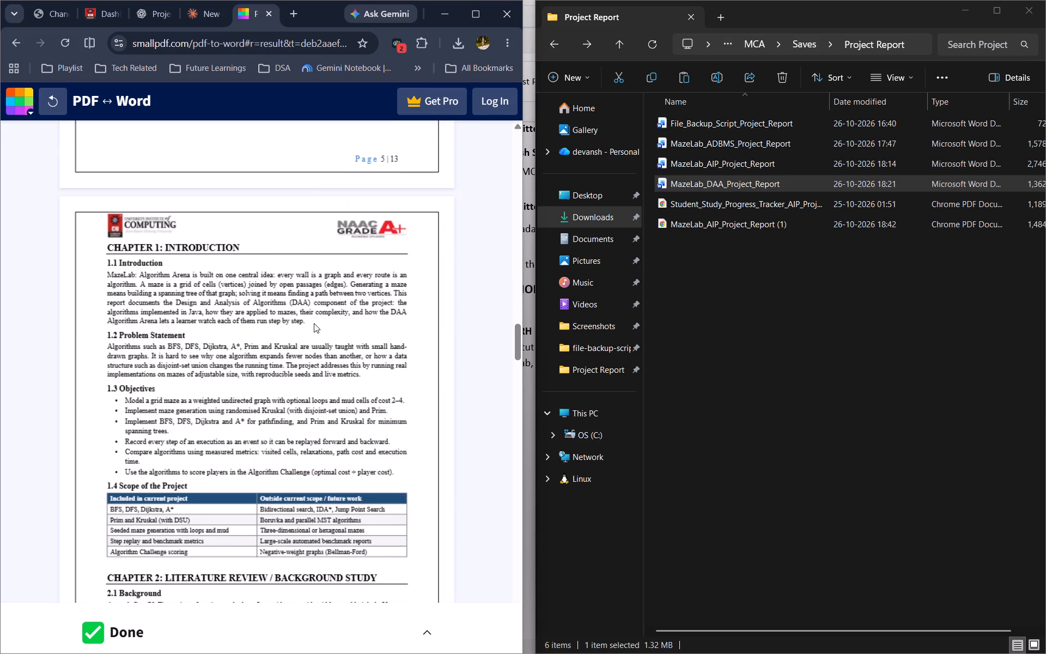
scroll(314, 323, up, 8)
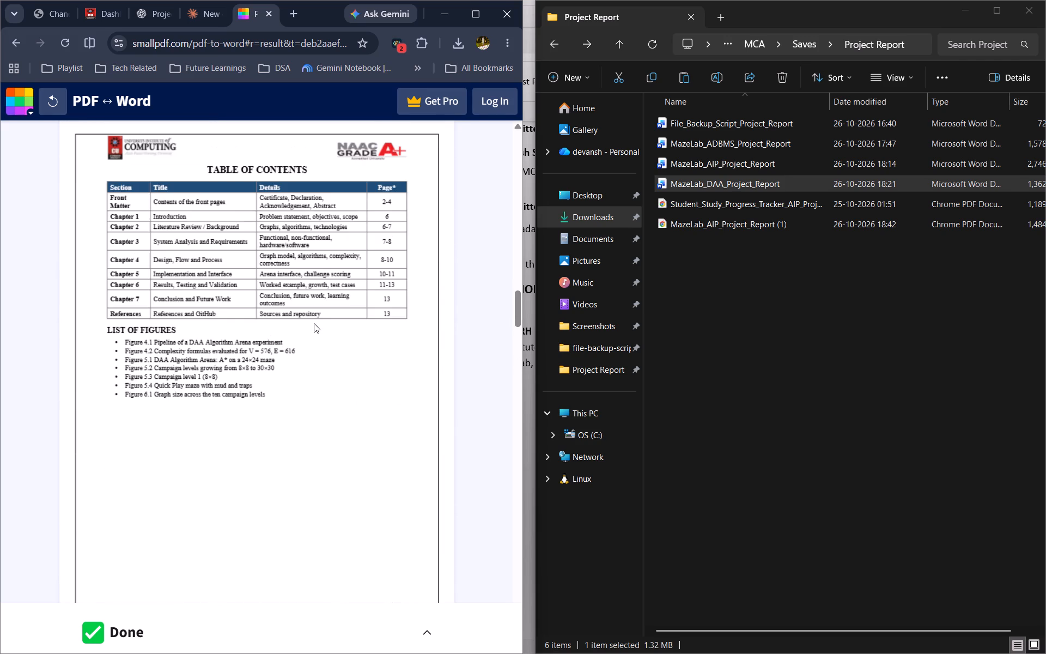
scroll(314, 323, up, 1)
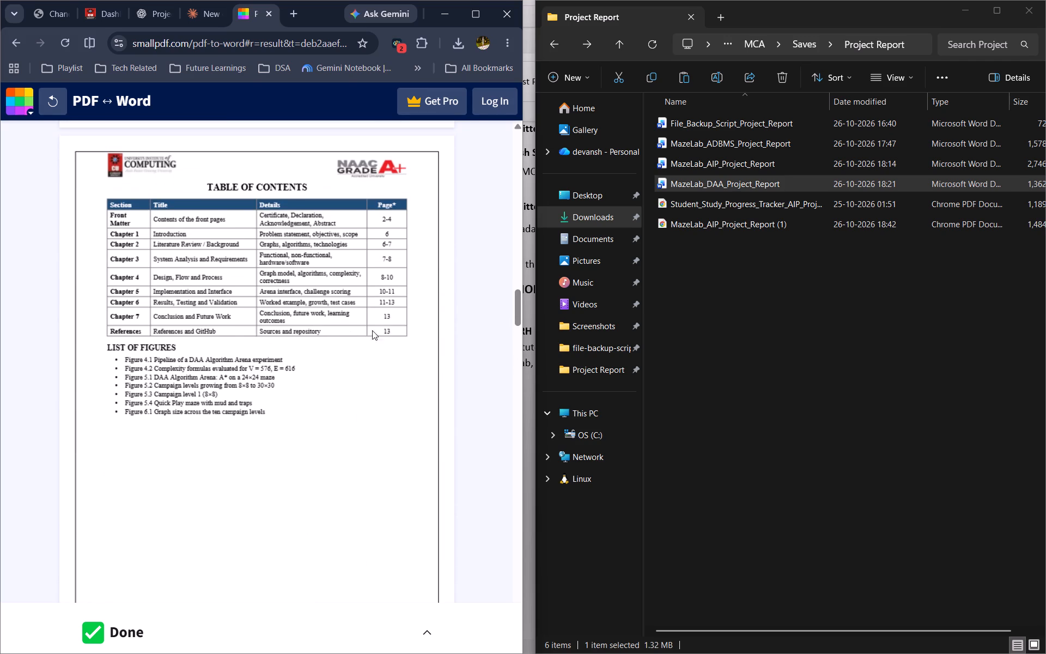
scroll(344, 359, down, 5)
scroll(352, 290, down, 2)
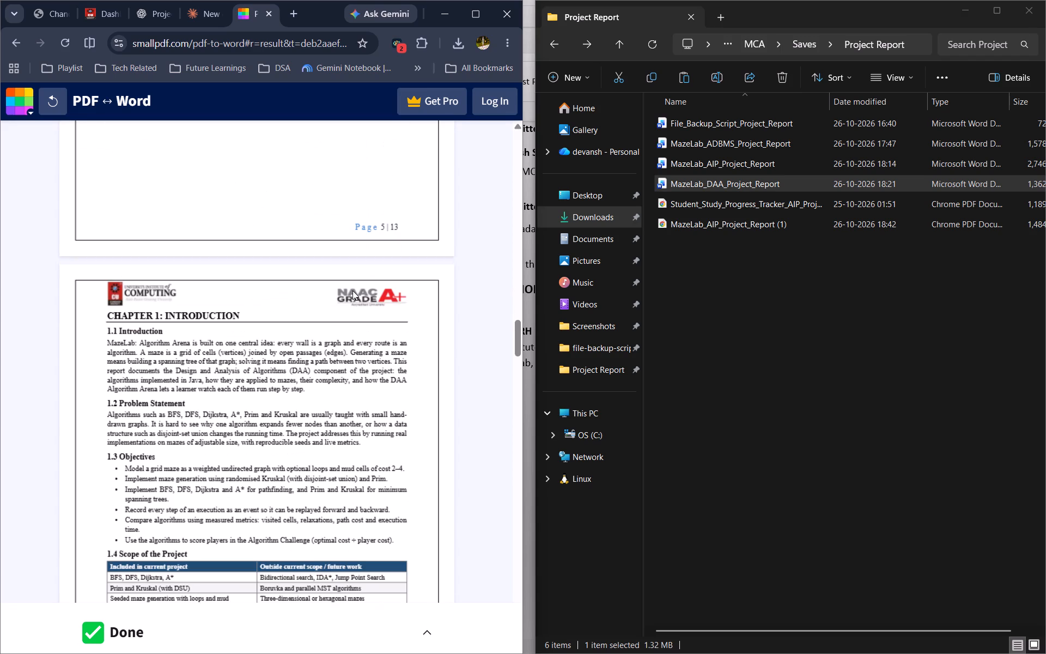
scroll(352, 290, down, 1)
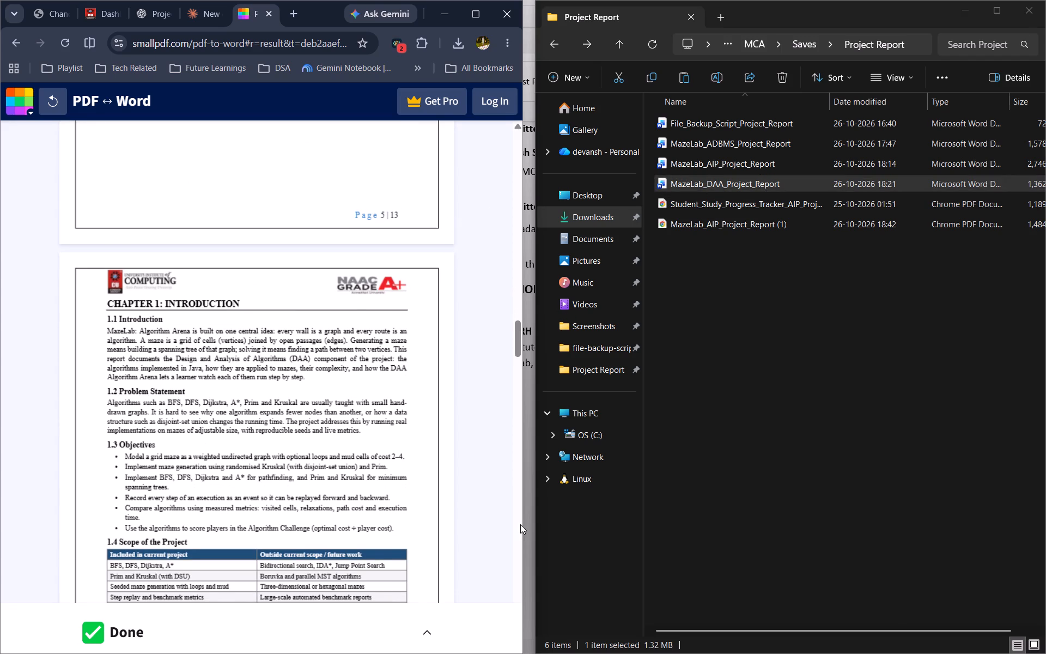
Download the converted MazeLab_DAA_Project_Report PDF.
click(426, 630)
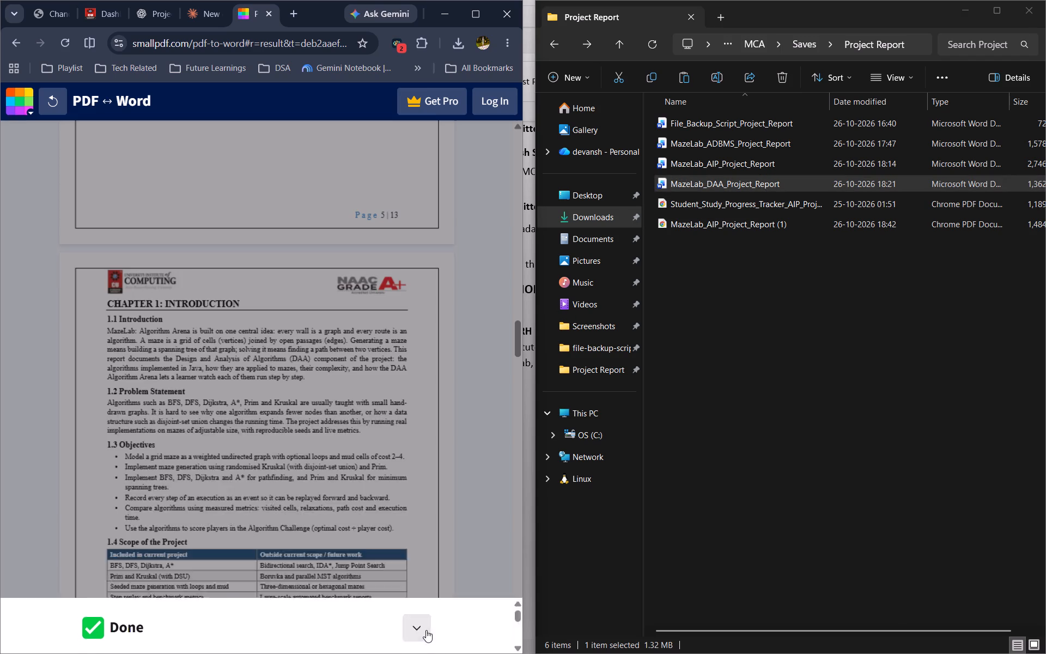
click(300, 451)
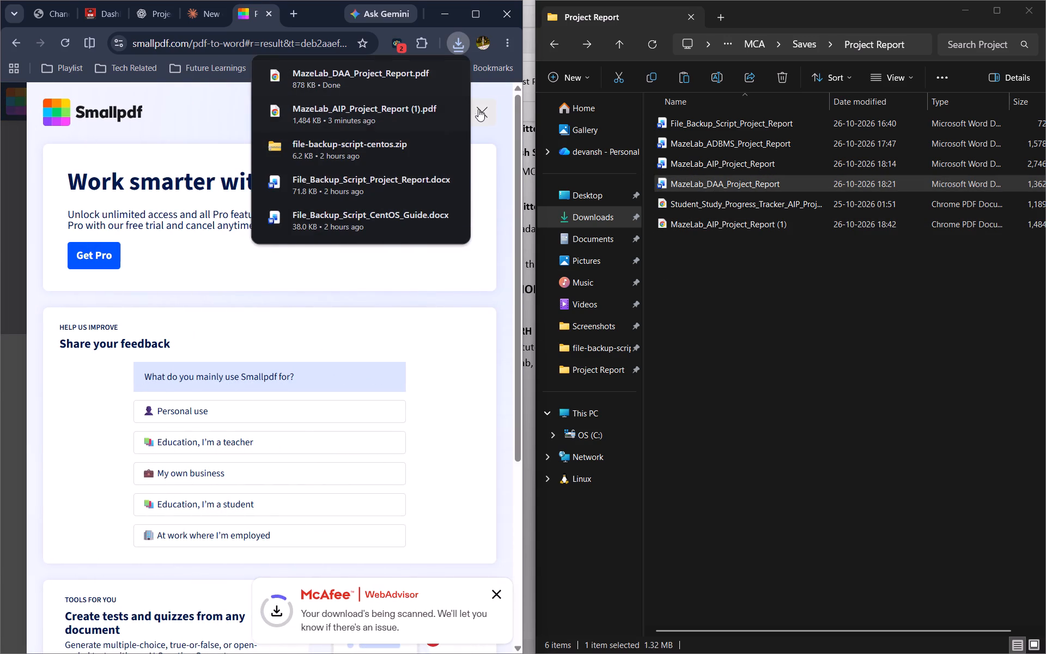
Dismiss the Pro offer, start over and convert the MazeLab_ADBMS_Project_Report Word file from the Project Report folder to PDF.
click(488, 114)
click(51, 112)
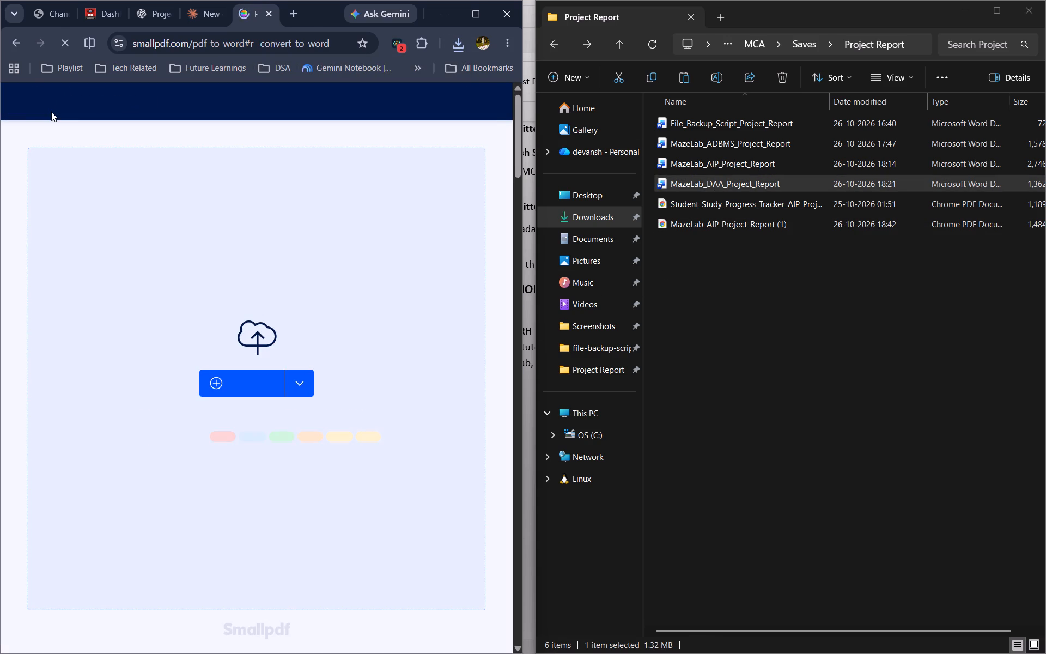
drag(688, 148, 252, 398)
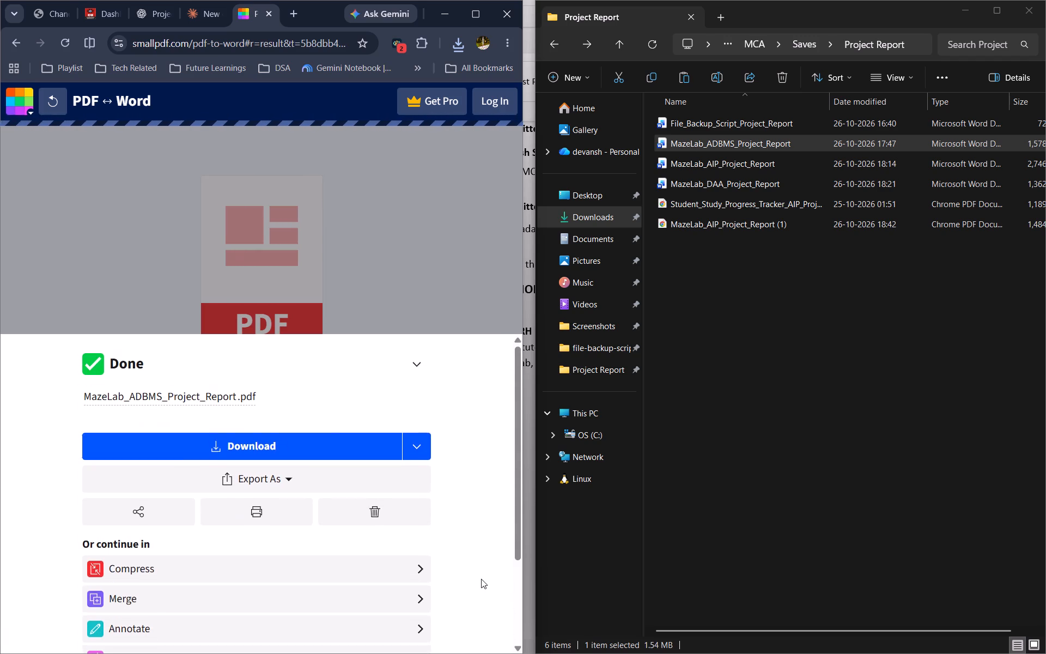
Collapse the result options and review the converted MazeLab_ADBMS_Project_Report PDF preview from the cover page to the references.
click(421, 367)
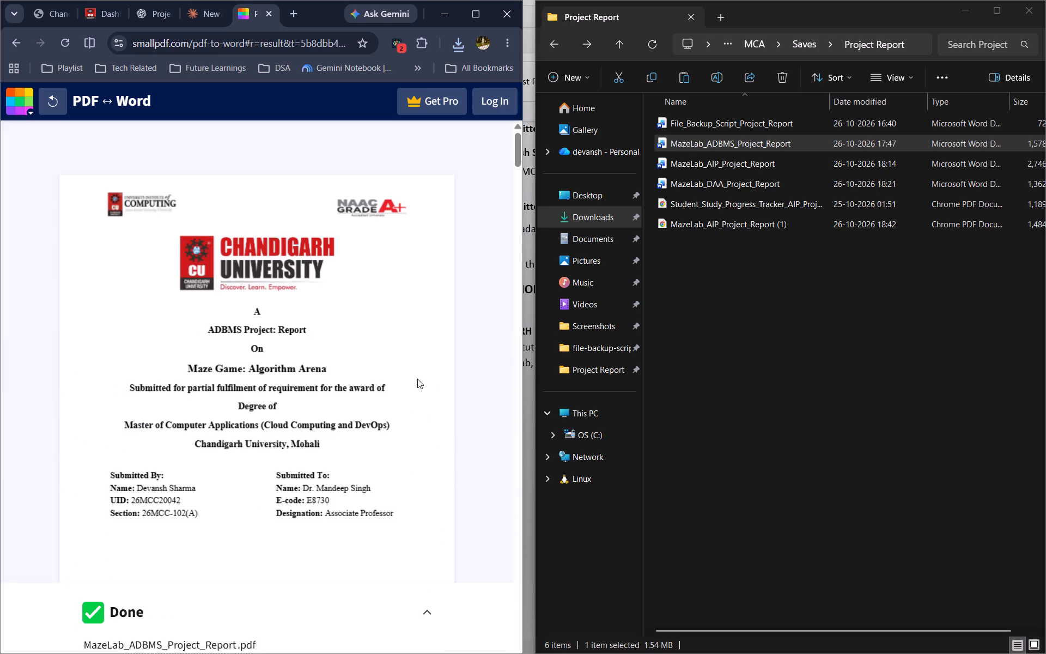
scroll(412, 440, down, 14)
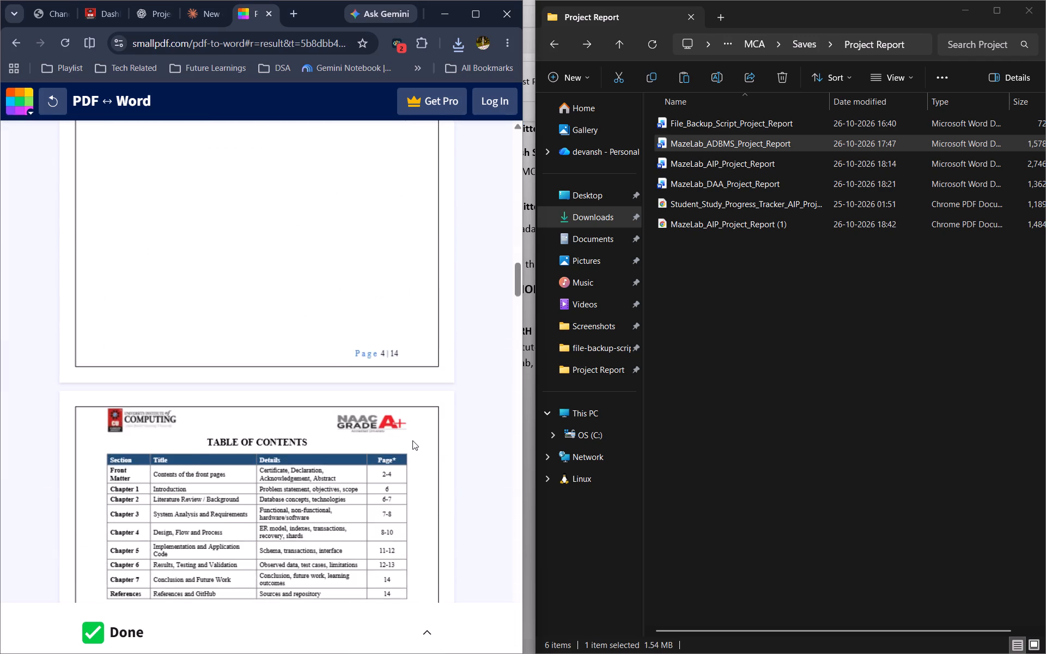
scroll(412, 440, down, 12)
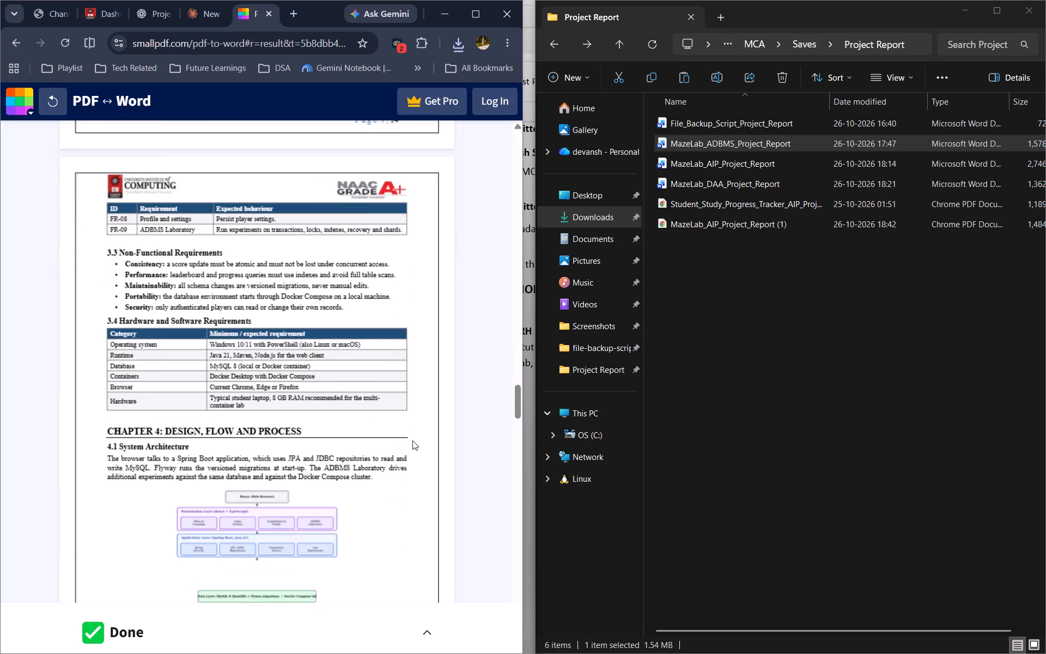
scroll(412, 440, down, 10)
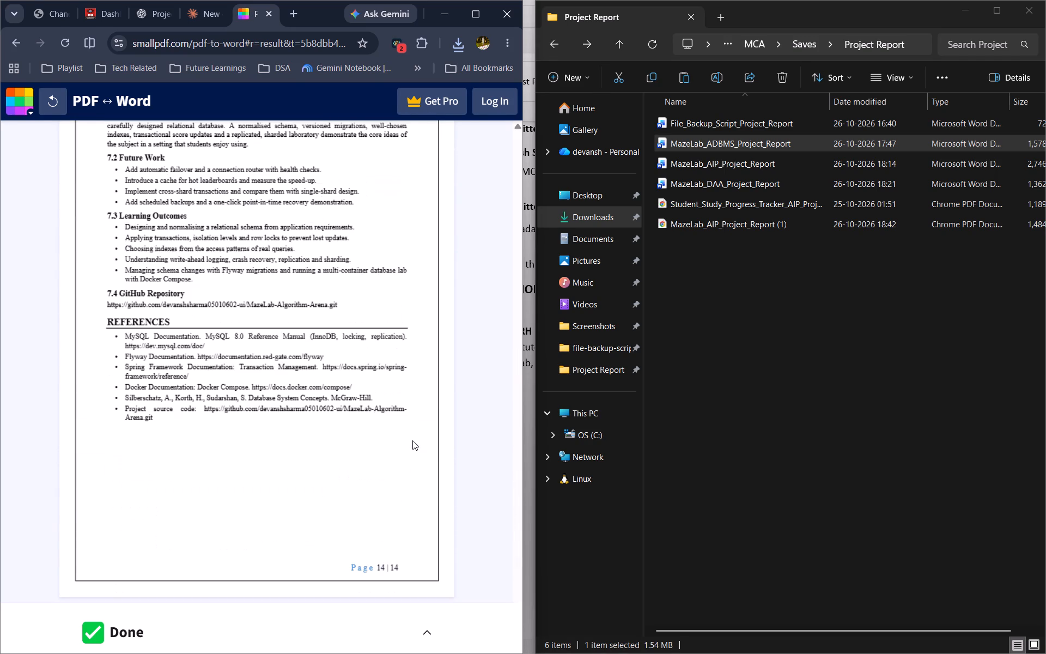
scroll(412, 440, down, 1)
Download the converted MazeLab_ADBMS_Project_Report PDF.
click(426, 624)
click(303, 430)
click(306, 451)
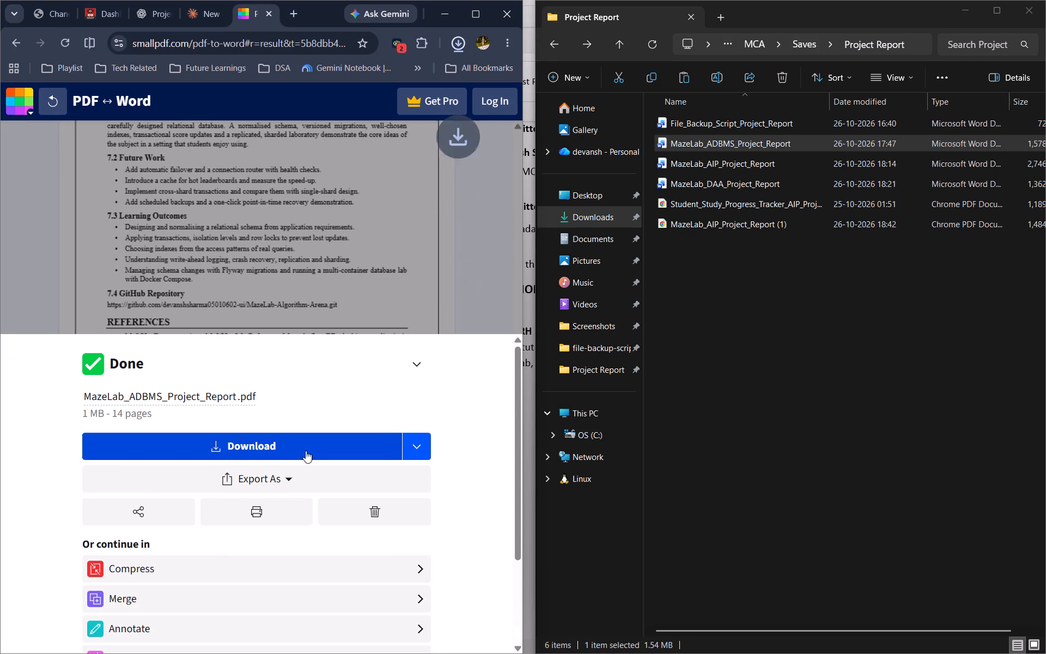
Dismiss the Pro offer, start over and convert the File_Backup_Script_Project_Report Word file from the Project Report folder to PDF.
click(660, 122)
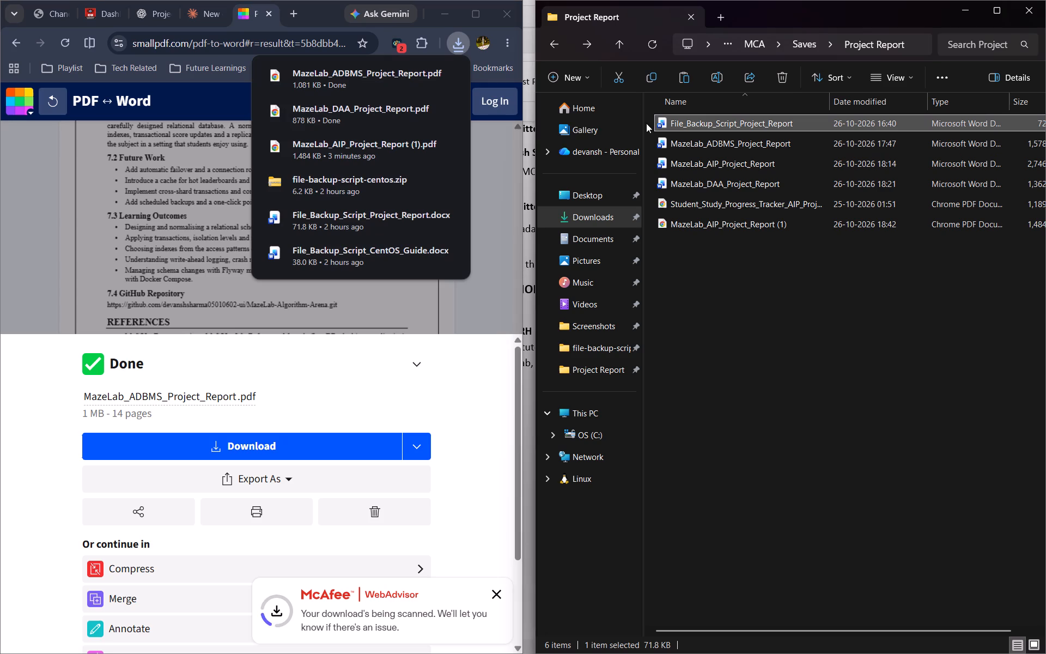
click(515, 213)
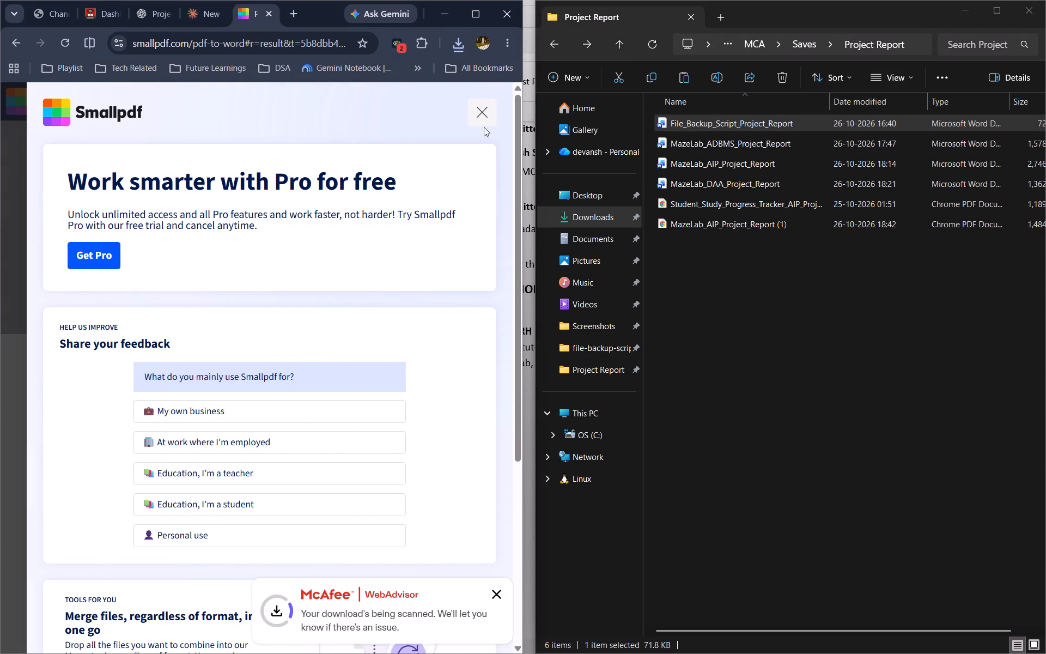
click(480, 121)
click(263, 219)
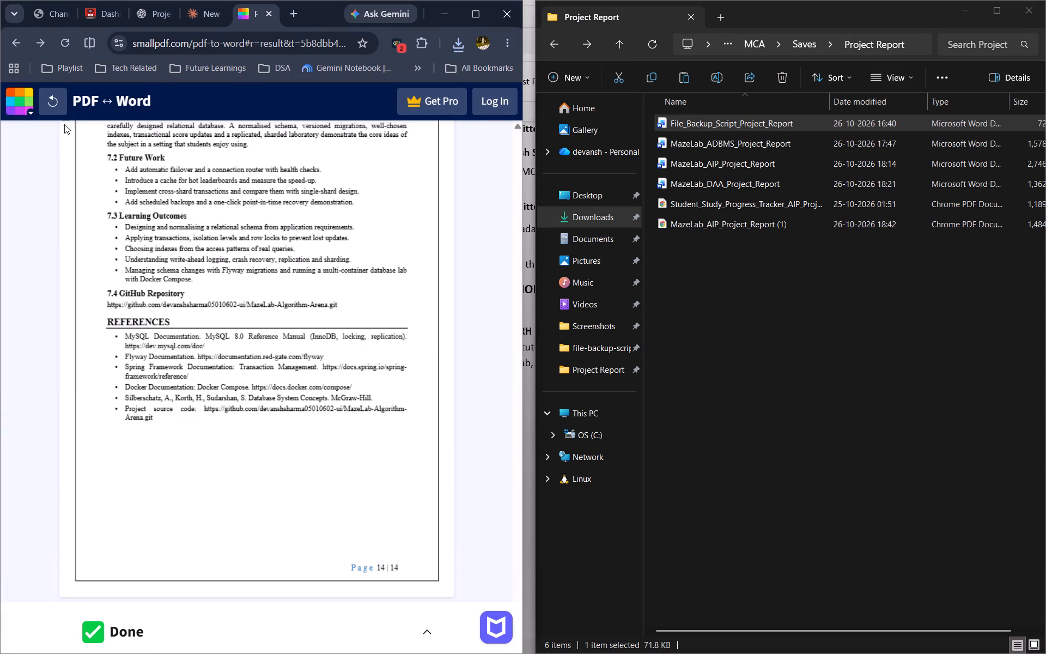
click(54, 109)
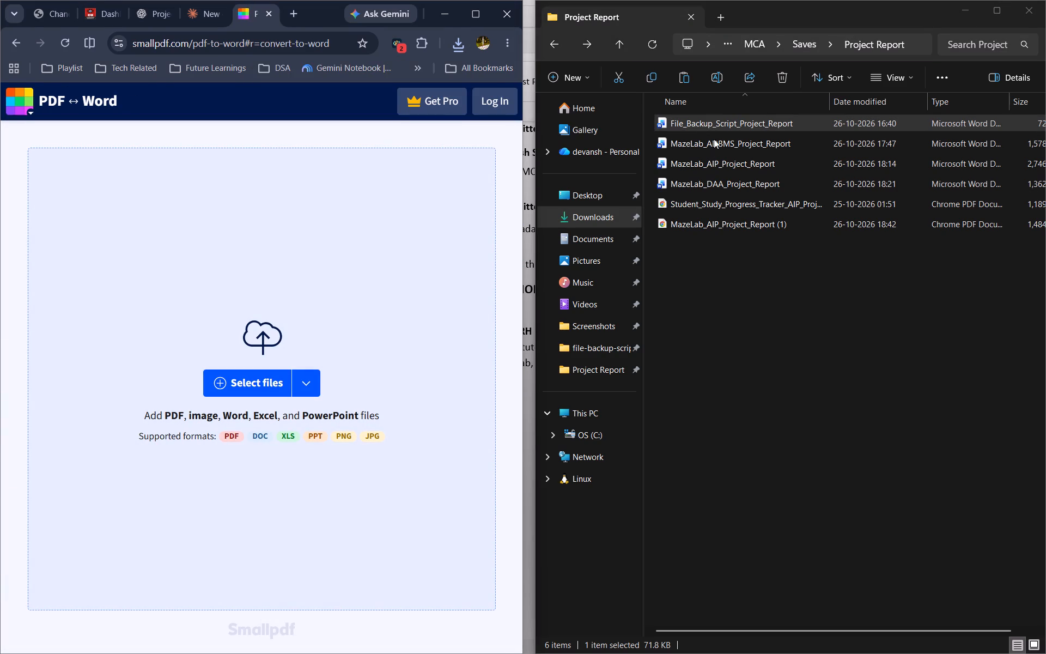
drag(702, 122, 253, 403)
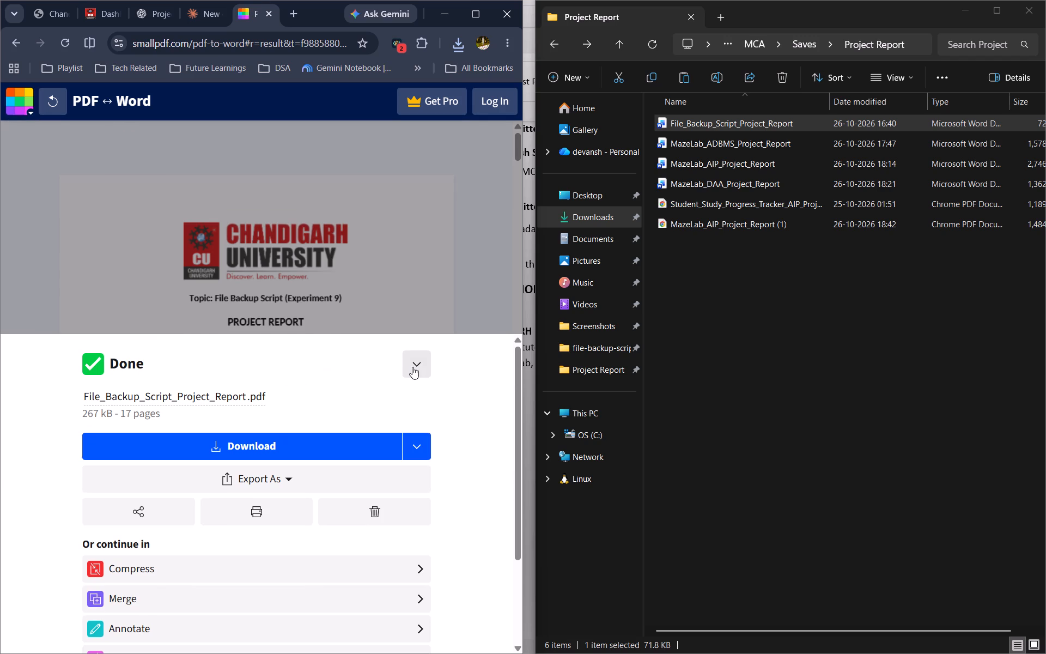
Check the cover page in the converted File_Backup_Script_Project_Report preview, then discard the result by starting over.
click(412, 367)
scroll(338, 468, down, 1)
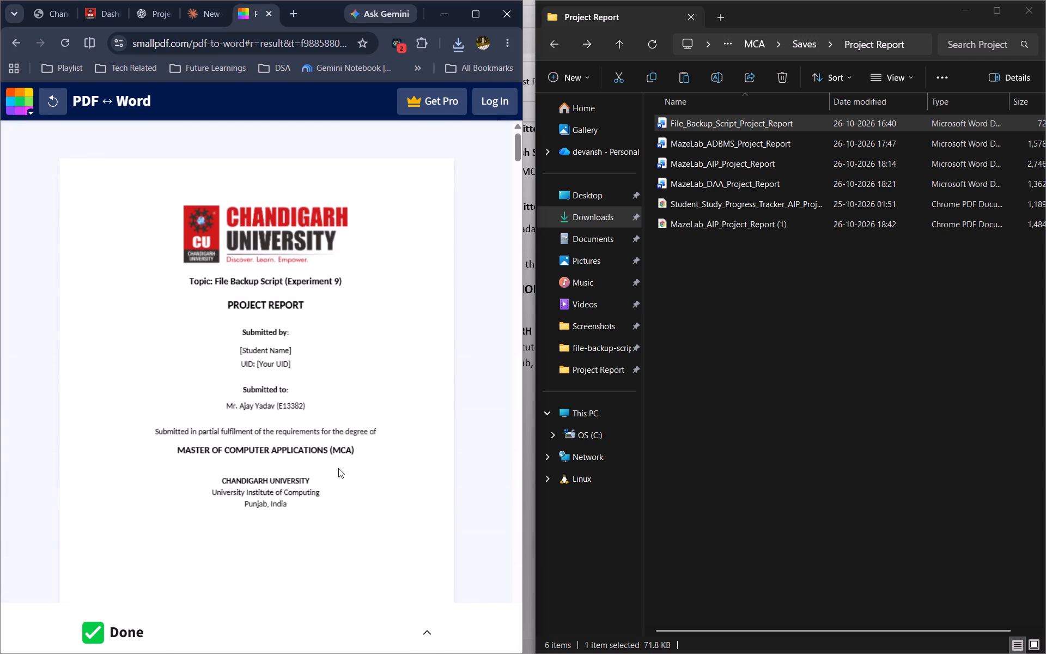
click(431, 623)
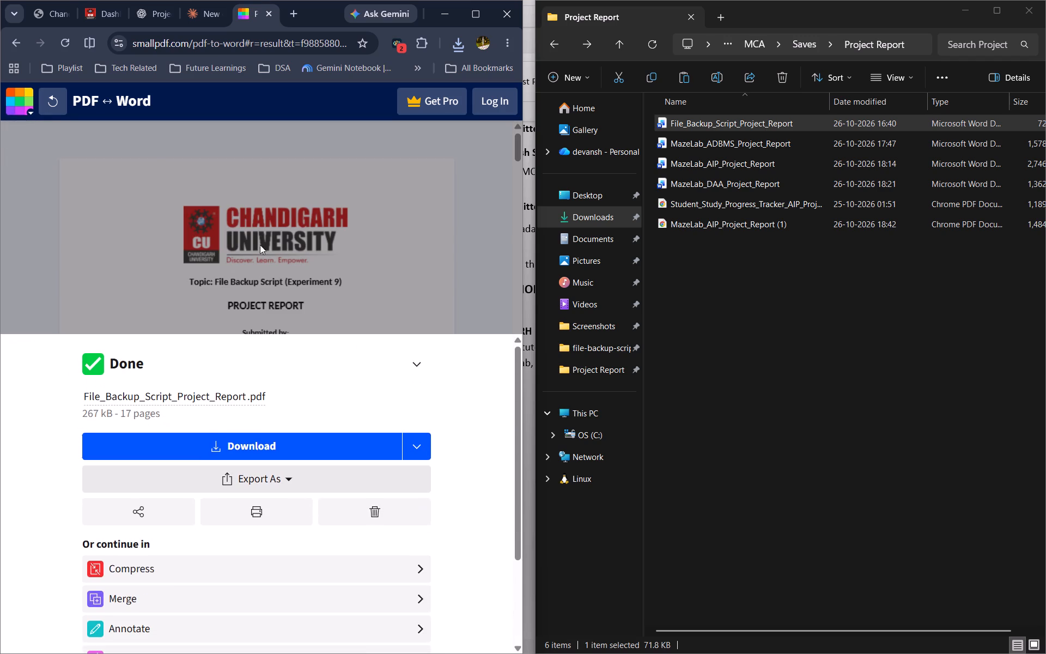
click(53, 98)
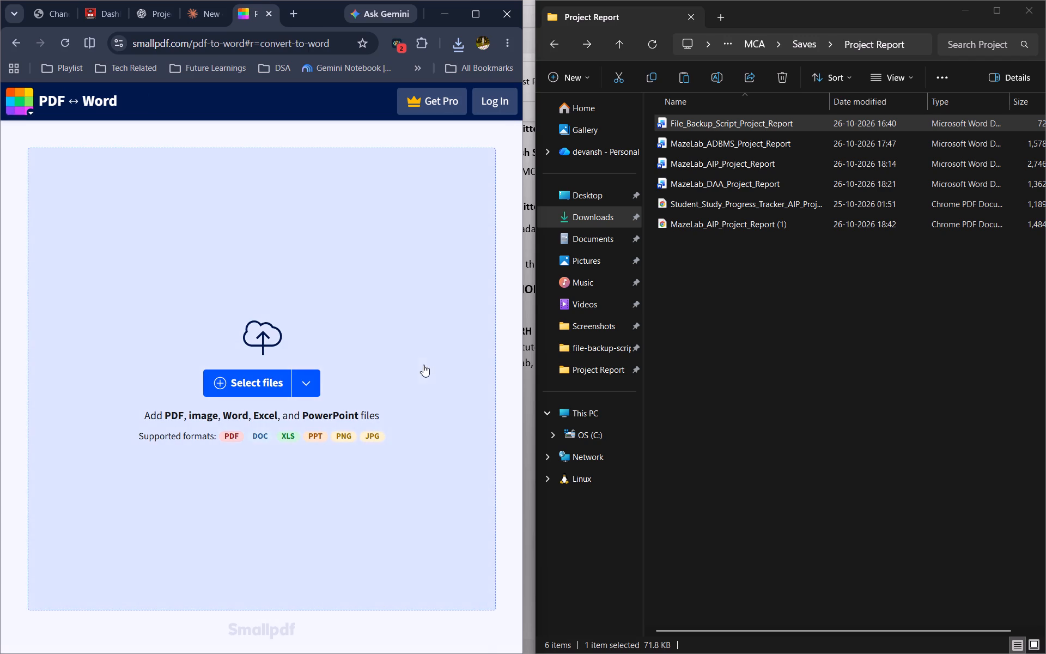
Switch to the open File_Backup_Script_Project_Report document in Word and review it from the cover page through Chapter 1.
click(741, 653)
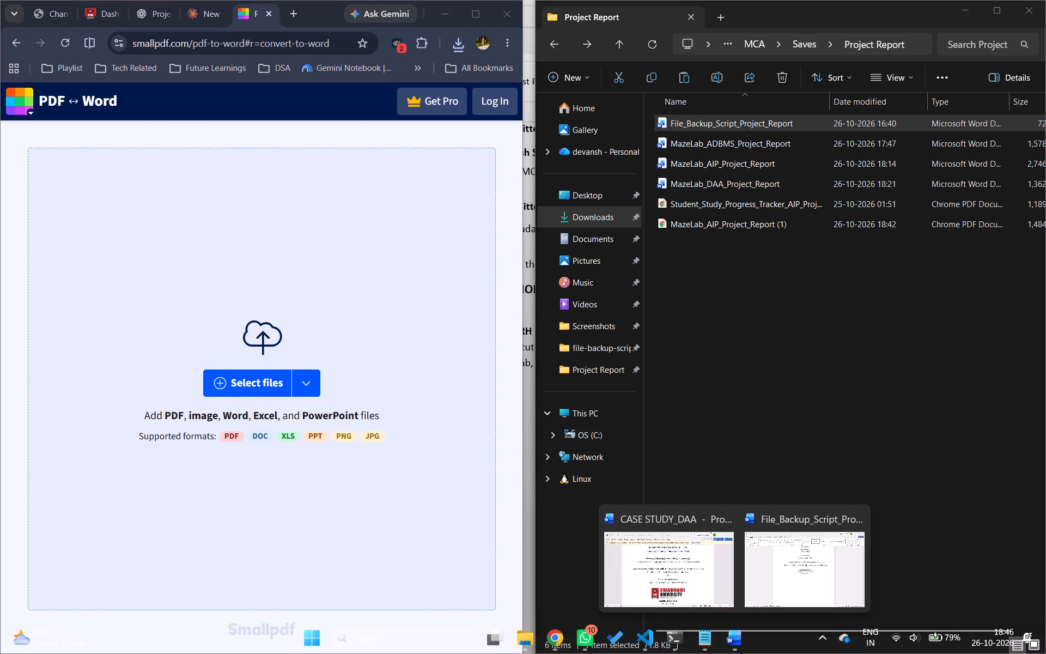
click(775, 568)
scroll(617, 422, up, 1)
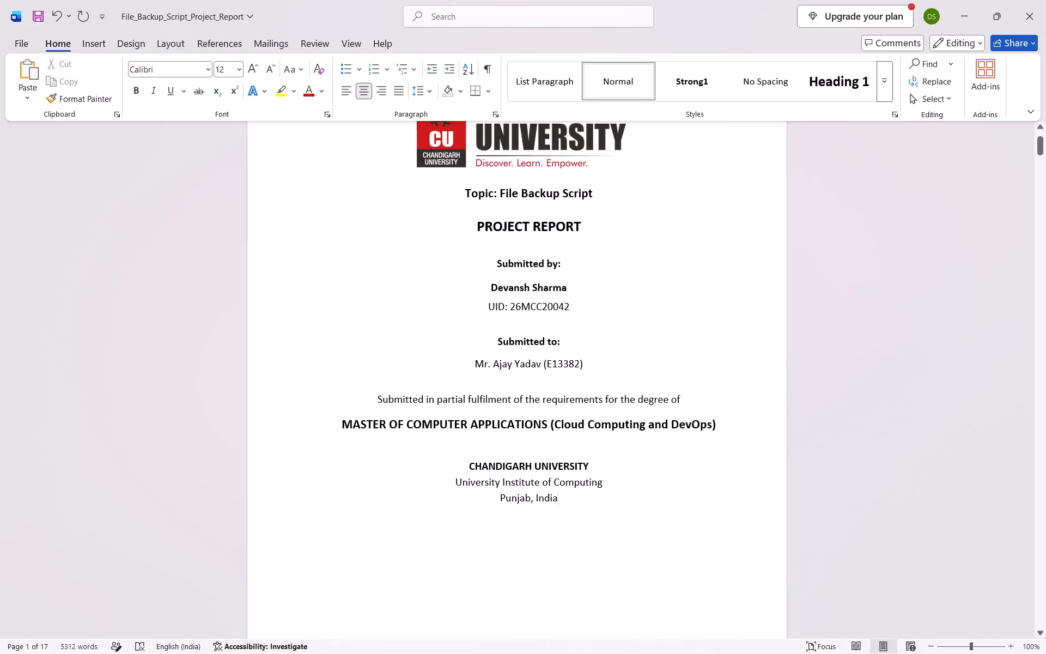
scroll(617, 422, down, 4)
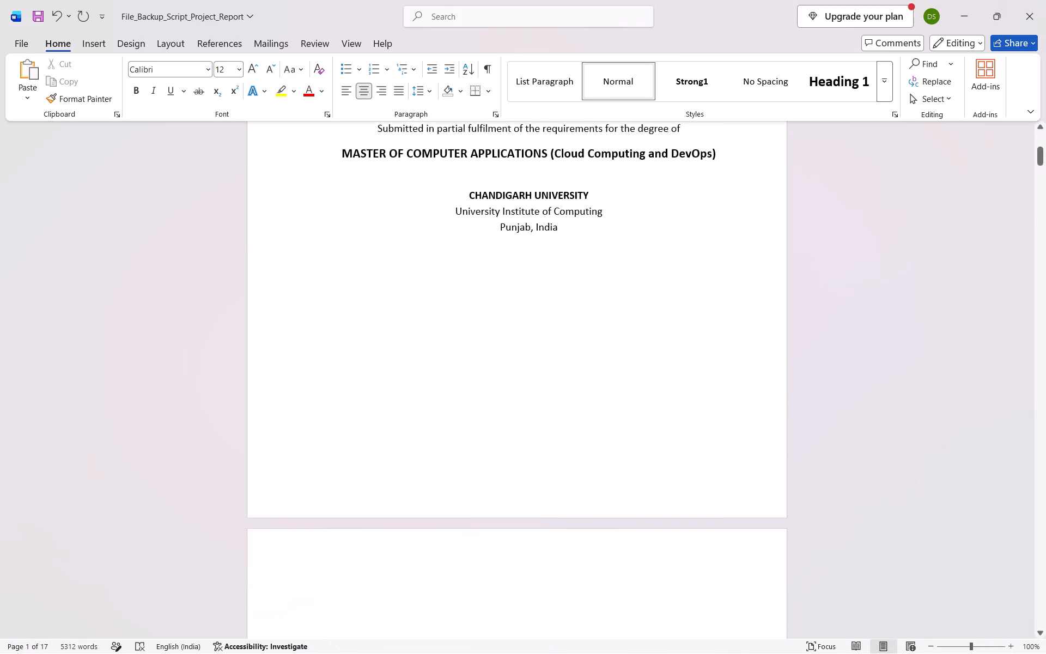
scroll(617, 422, down, 10)
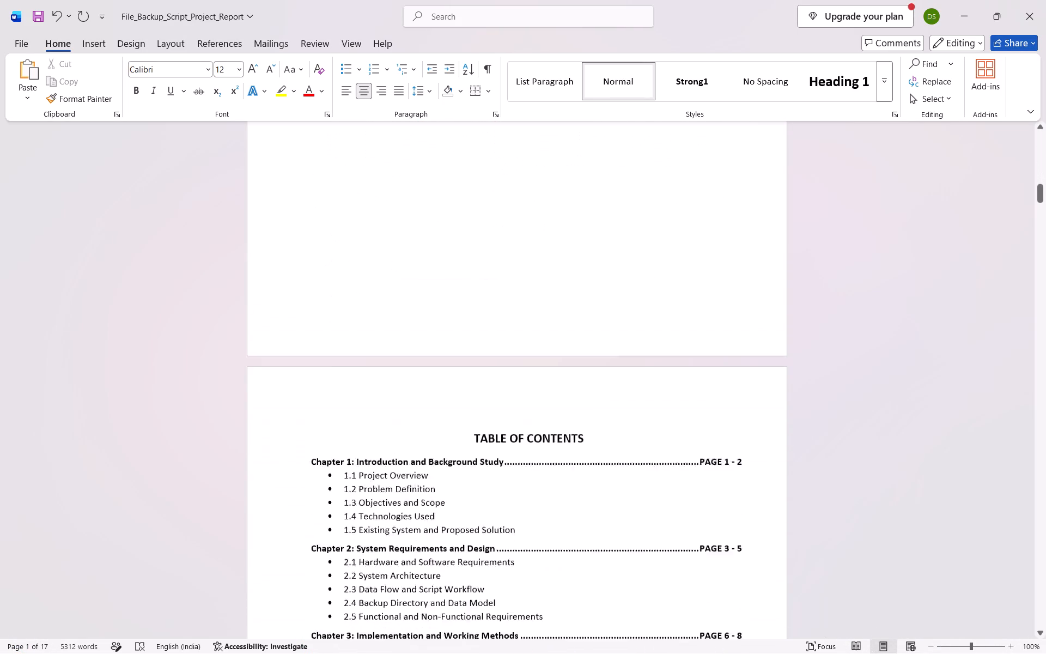
scroll(617, 422, down, 9)
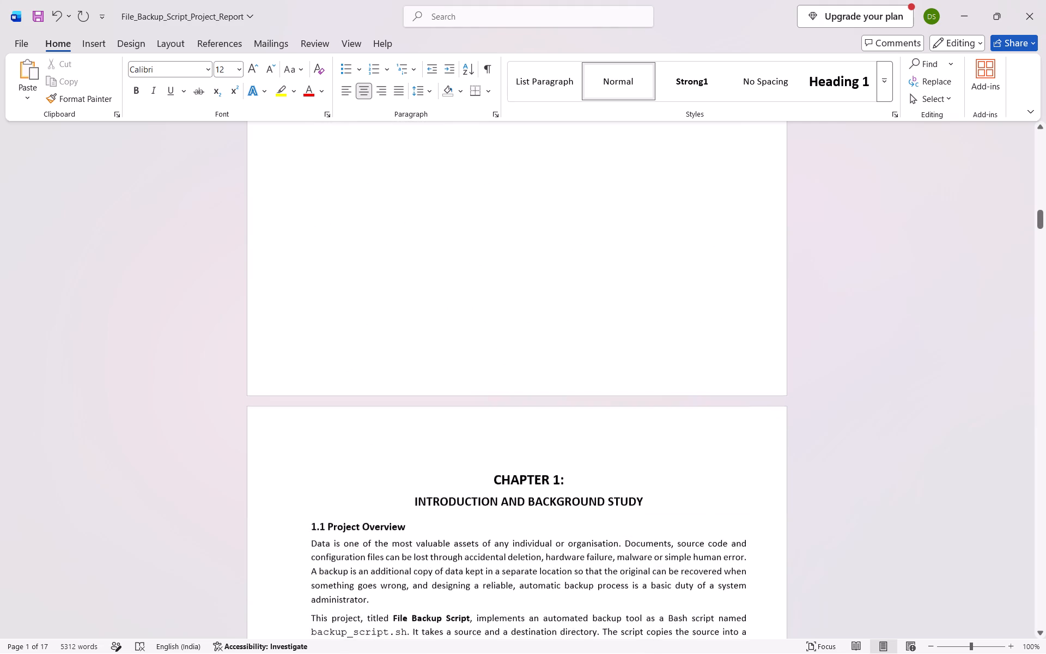
scroll(617, 422, down, 1)
scroll(617, 422, up, 13)
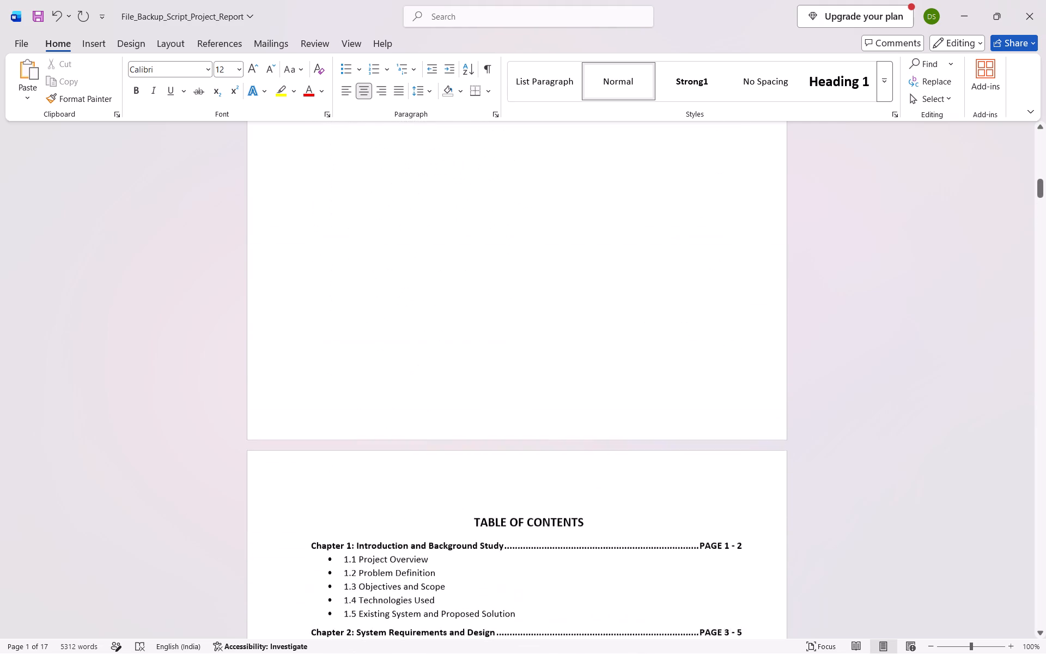
scroll(617, 422, up, 5)
scroll(617, 422, down, 7)
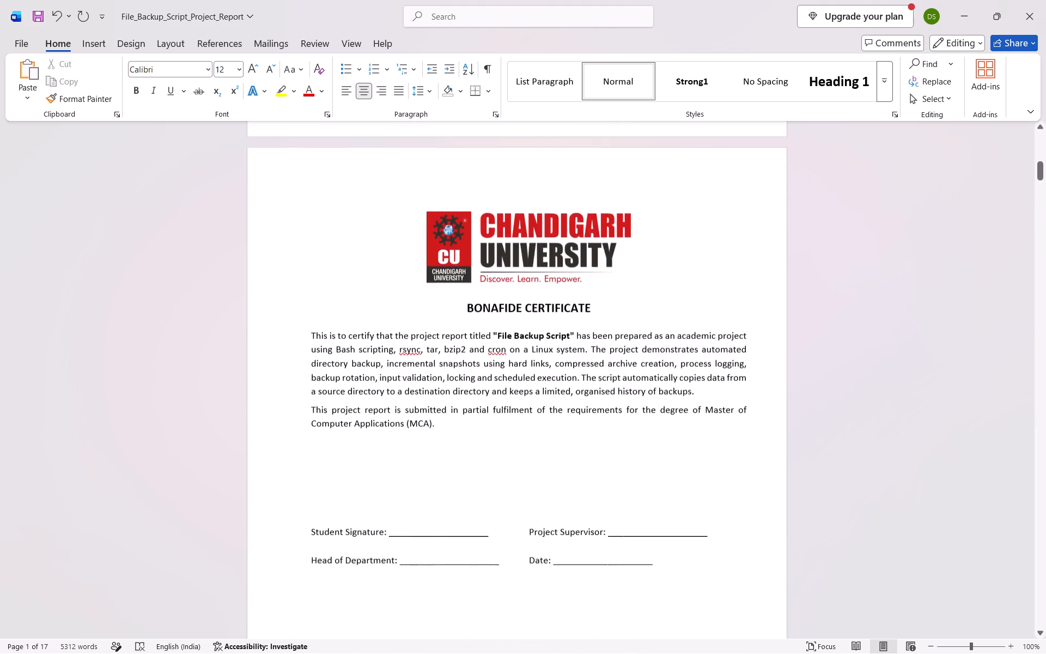
scroll(617, 422, down, 4)
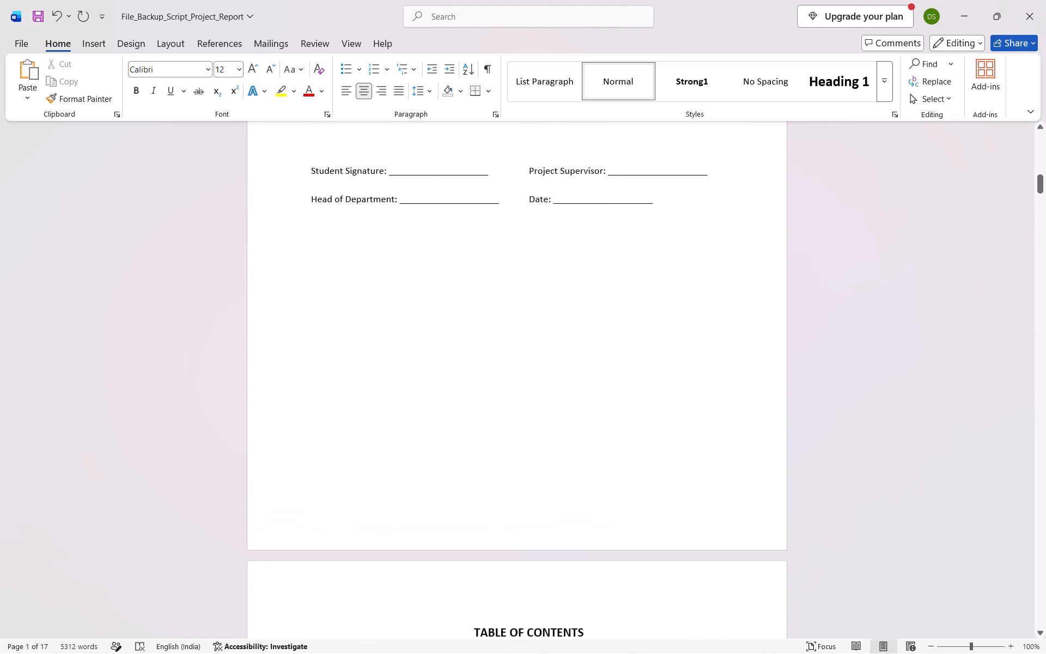
scroll(617, 422, down, 9)
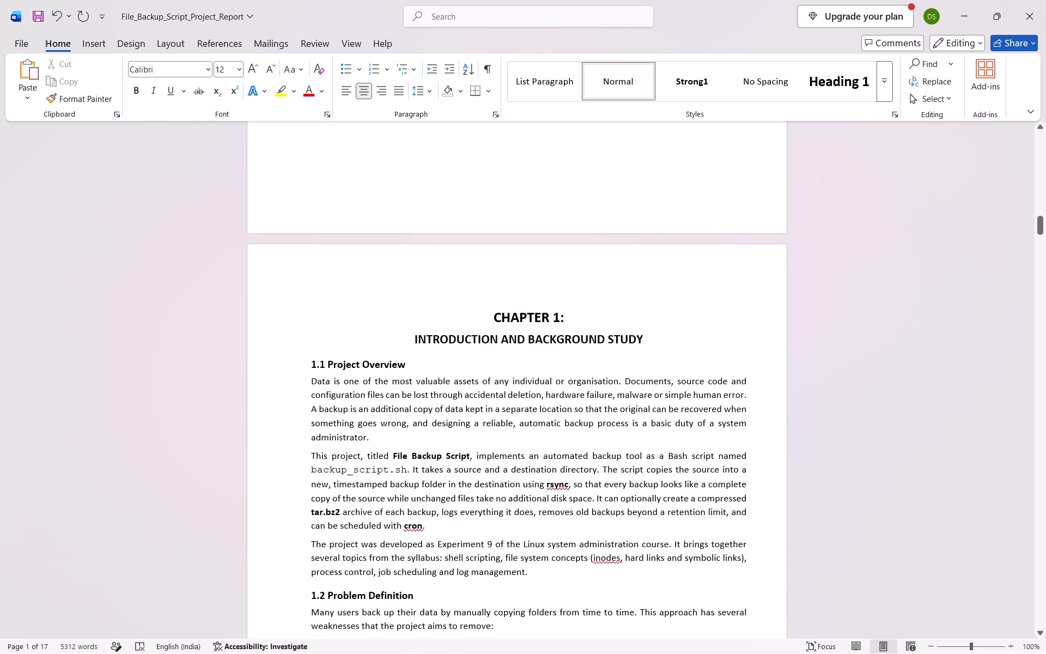
scroll(617, 422, down, 6)
Open the Section 2 footer on the first page of Chapter 1 and delete its page number and "Page" text.
scroll(599, 391, up, 3)
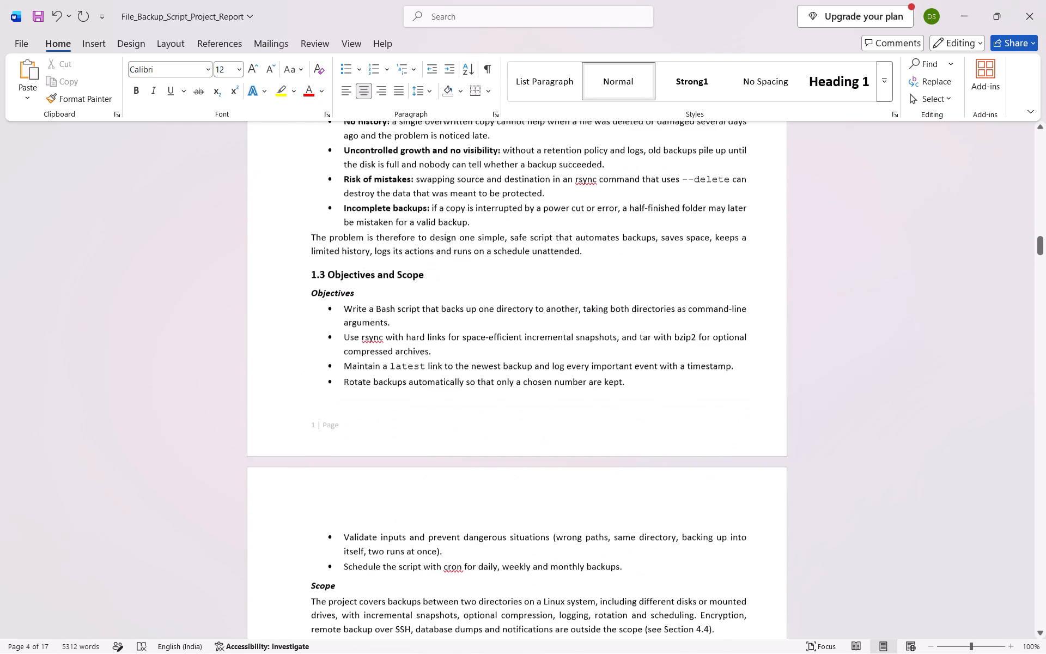
scroll(599, 391, up, 1)
scroll(599, 391, down, 1)
scroll(376, 465, up, 2)
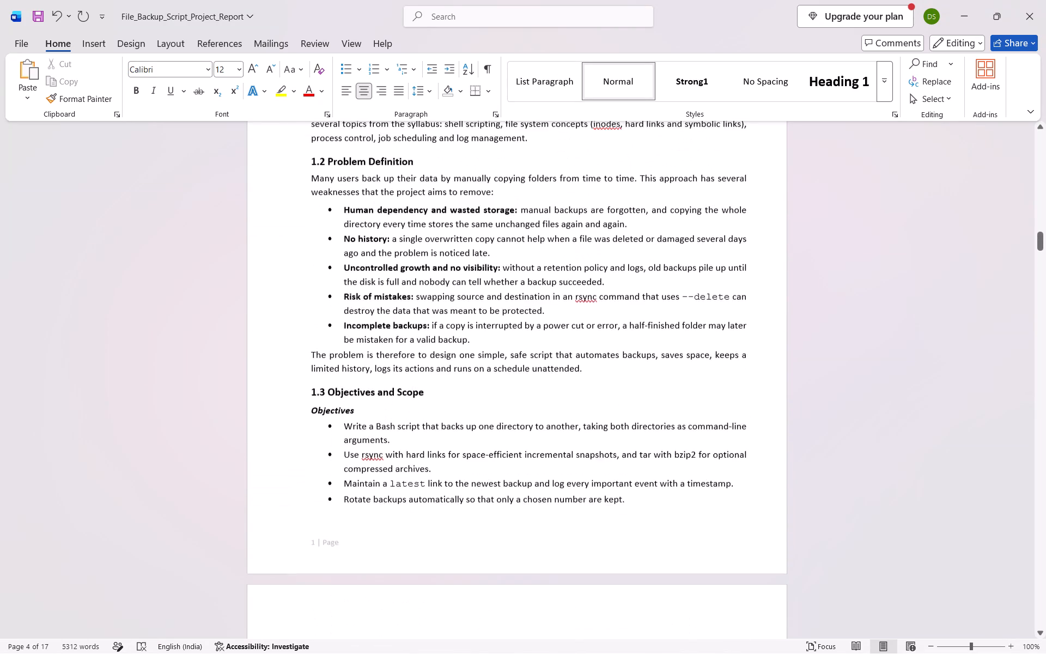
scroll(376, 465, down, 2)
double_click(323, 368)
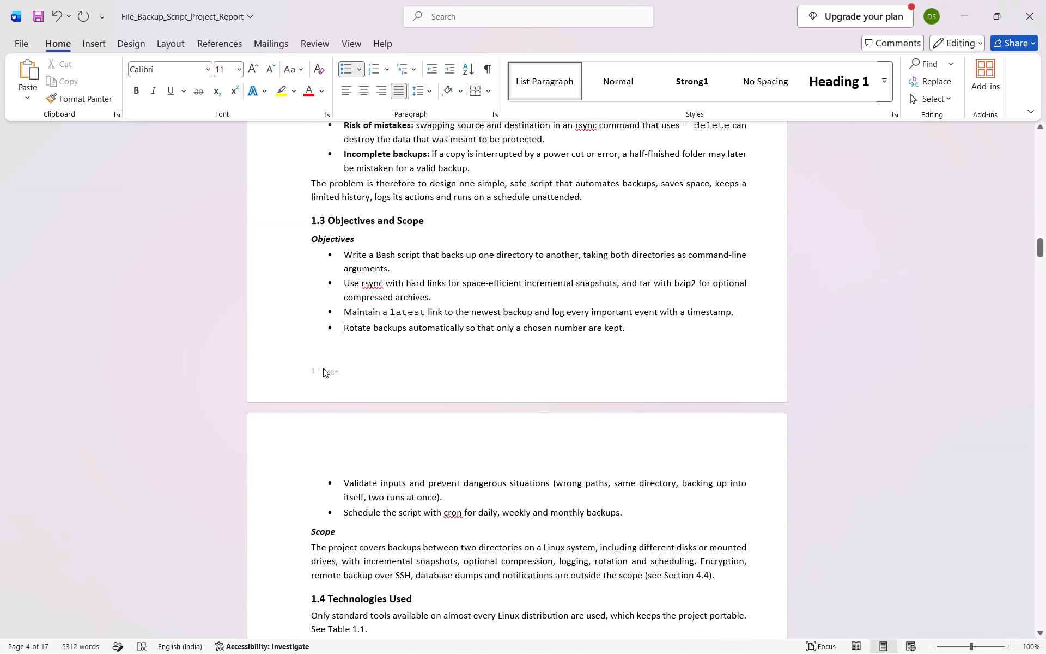
double_click(323, 368)
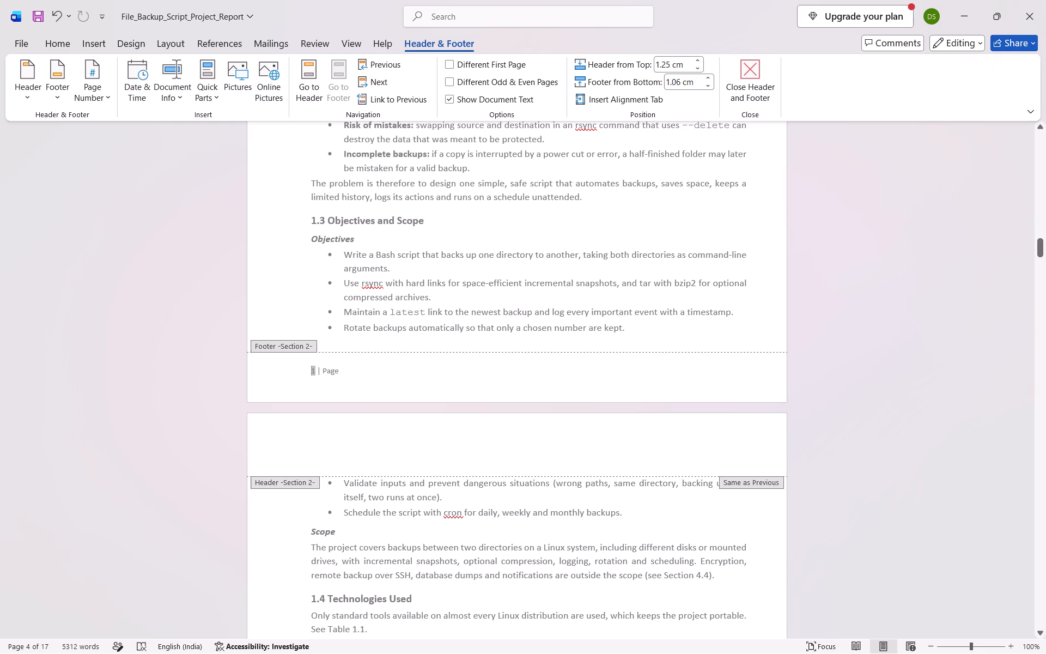
key(BackSpace)
key(BackSpace)
key(BackSpace)
key(BackSpace)
key(BackSpace)
key(BackSpace)
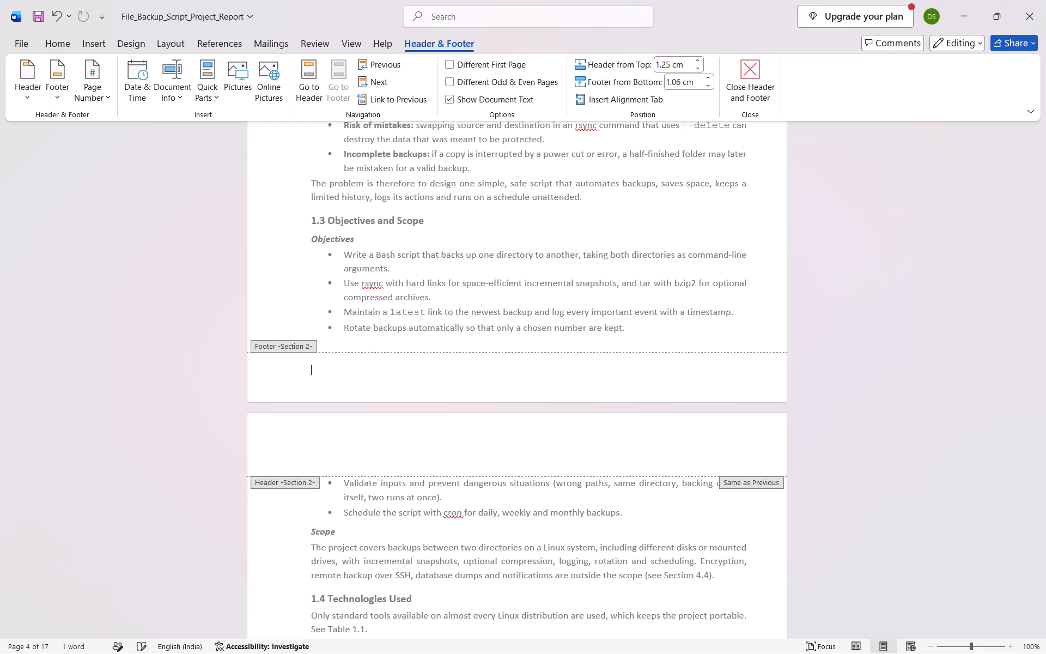
Search the commands for "foo", add the built-in Grid footer to Section 2, and return to the document body.
scroll(392, 386, up, 6)
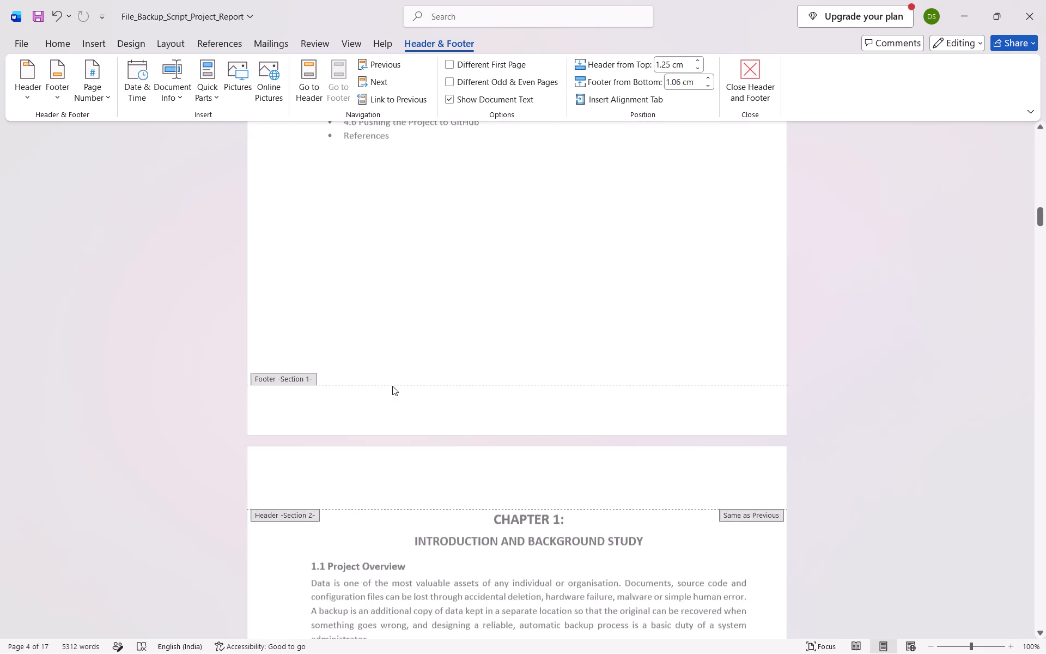
scroll(392, 386, down, 2)
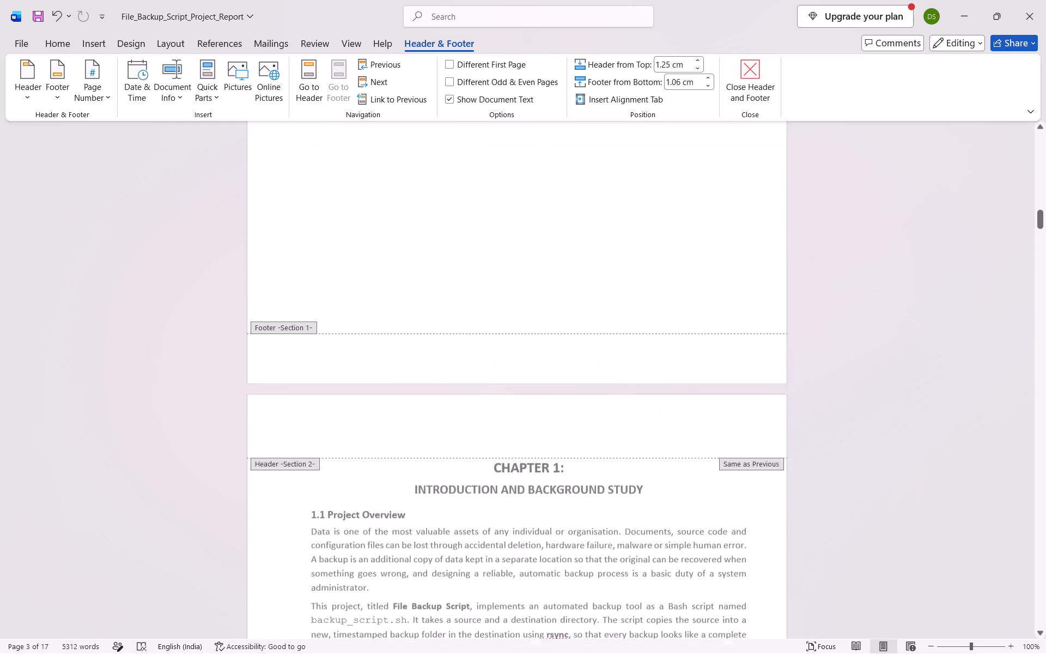
scroll(392, 386, down, 1)
scroll(475, 441, down, 3)
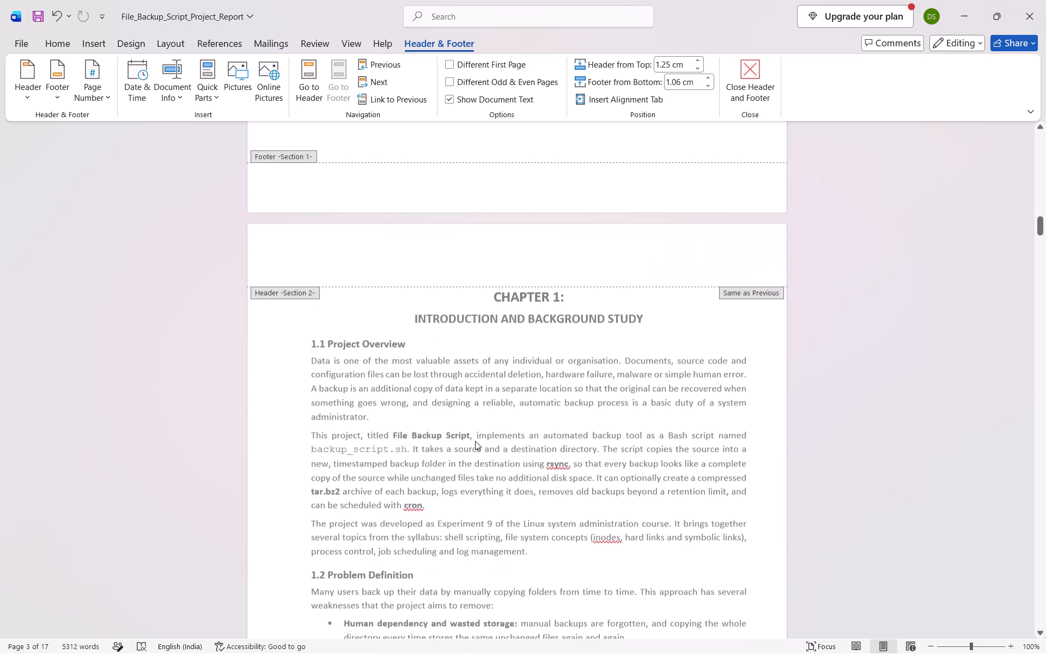
scroll(495, 372, down, 4)
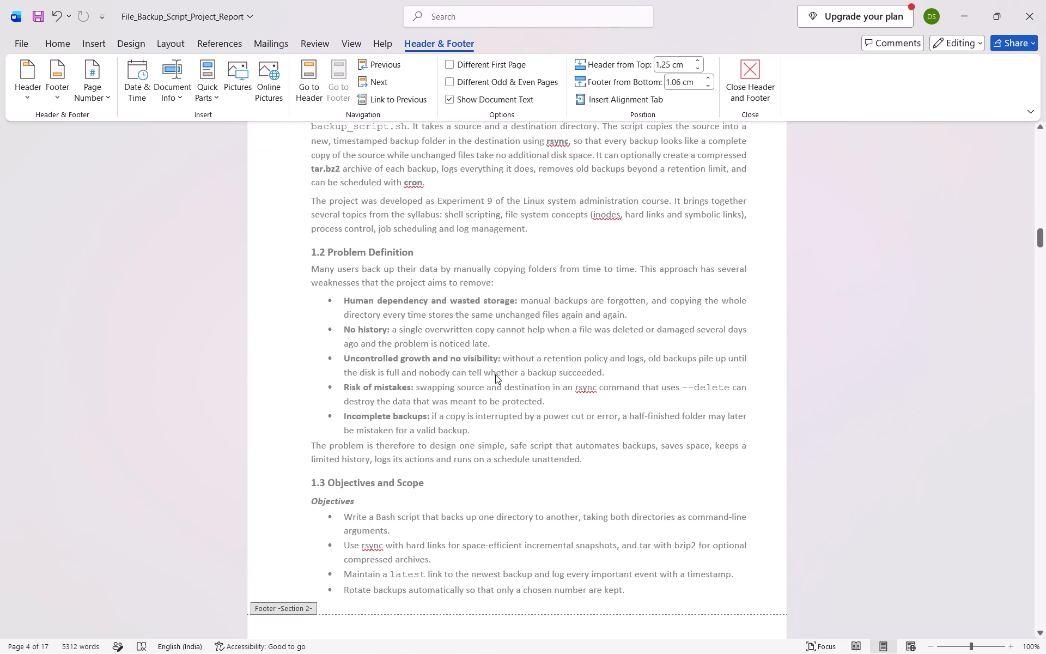
click(534, 7)
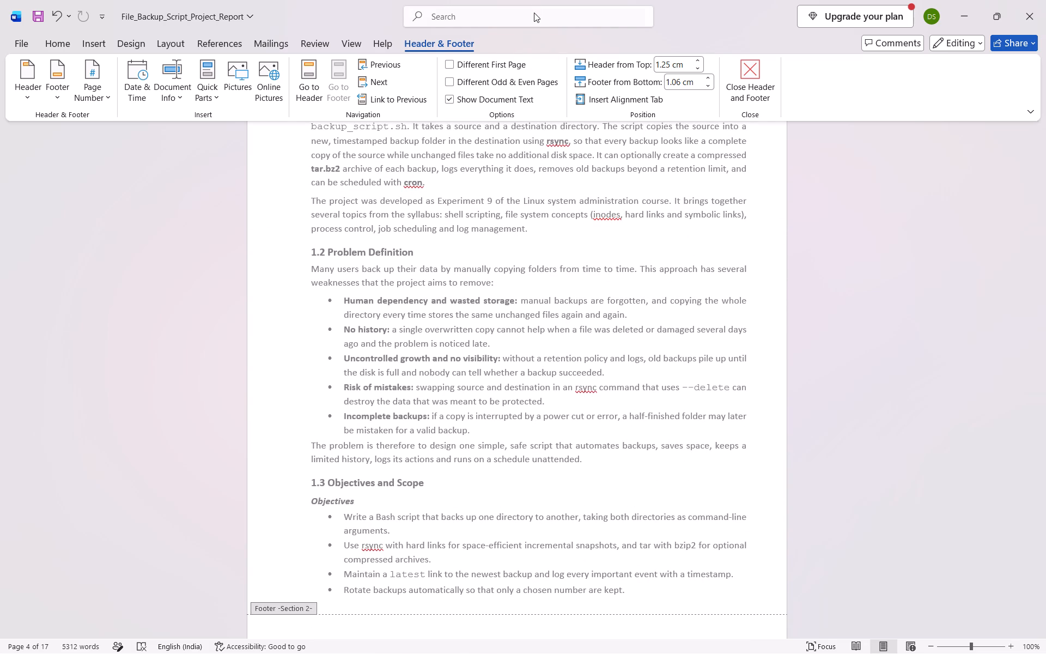
click(533, 19)
text(foo)
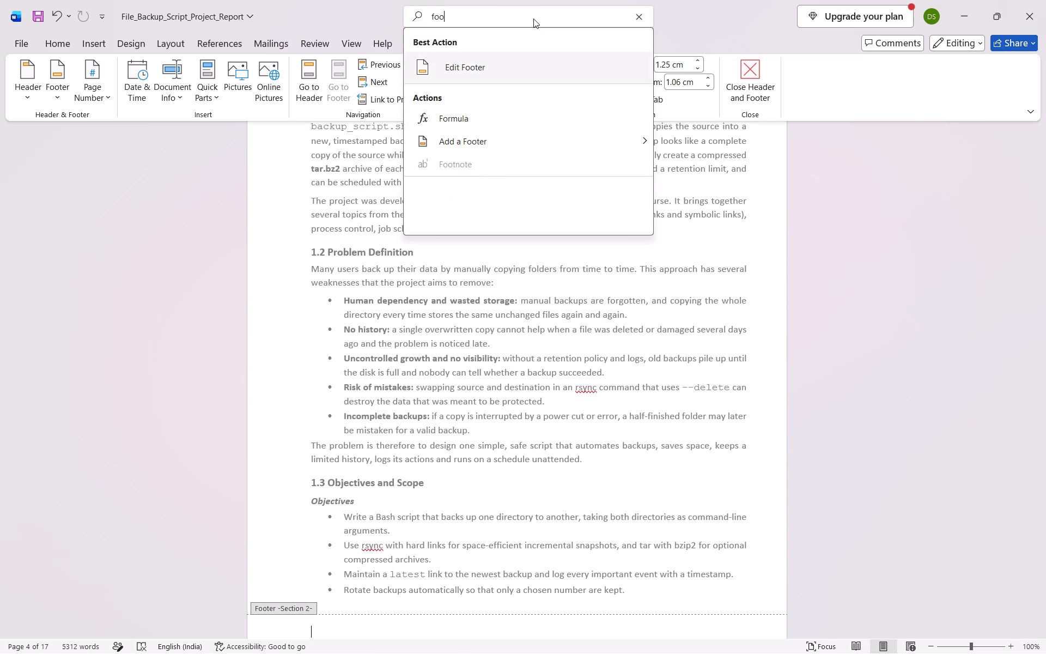
click(469, 124)
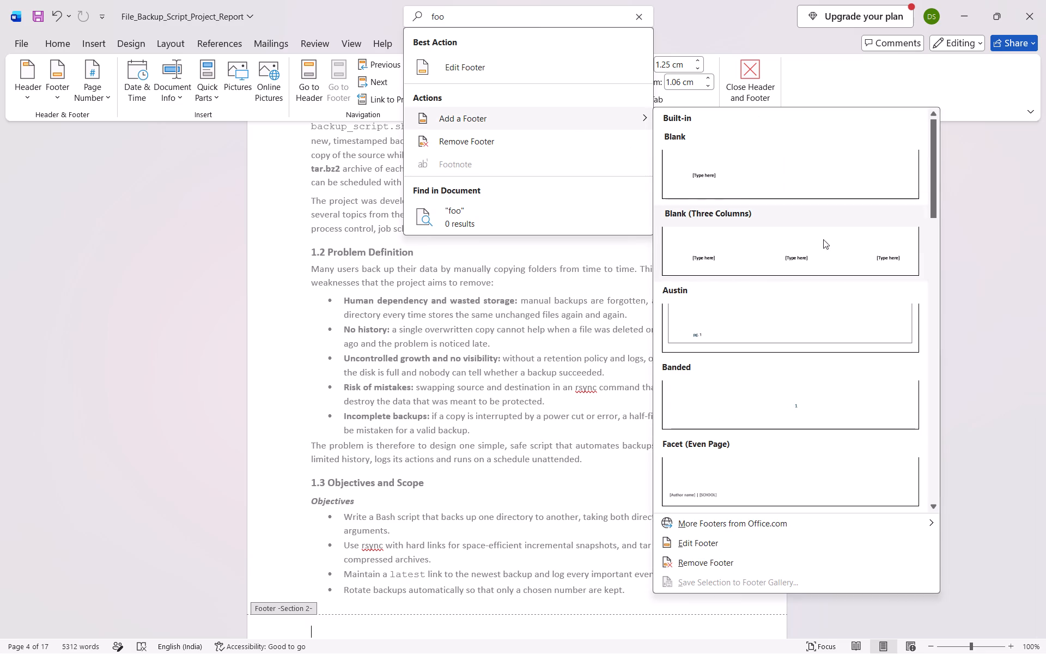
scroll(820, 443, down, 1)
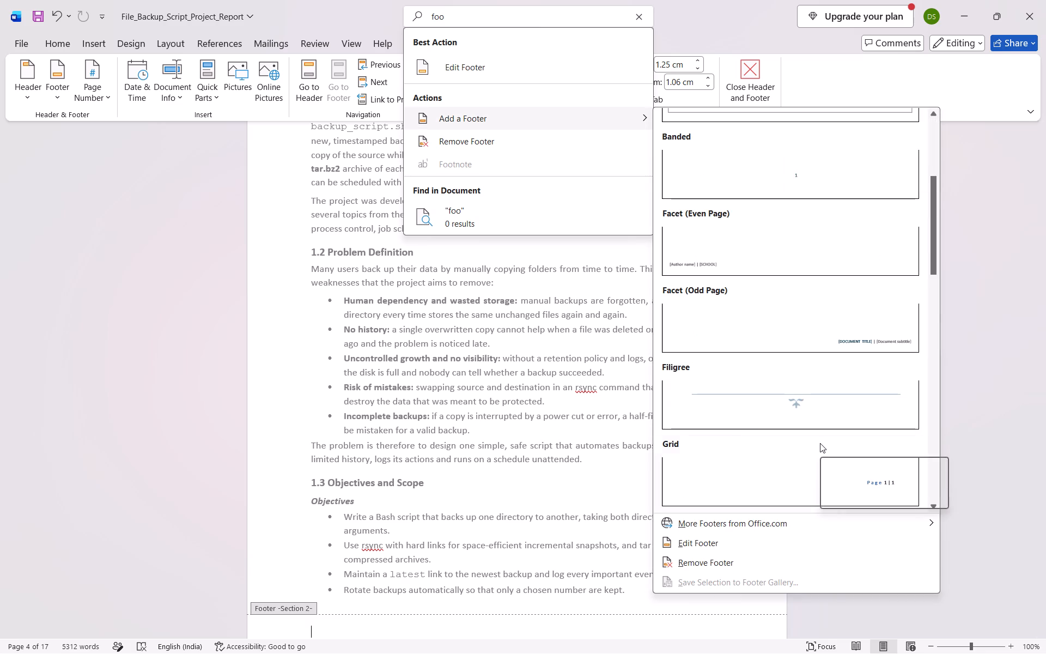
click(847, 468)
click(830, 475)
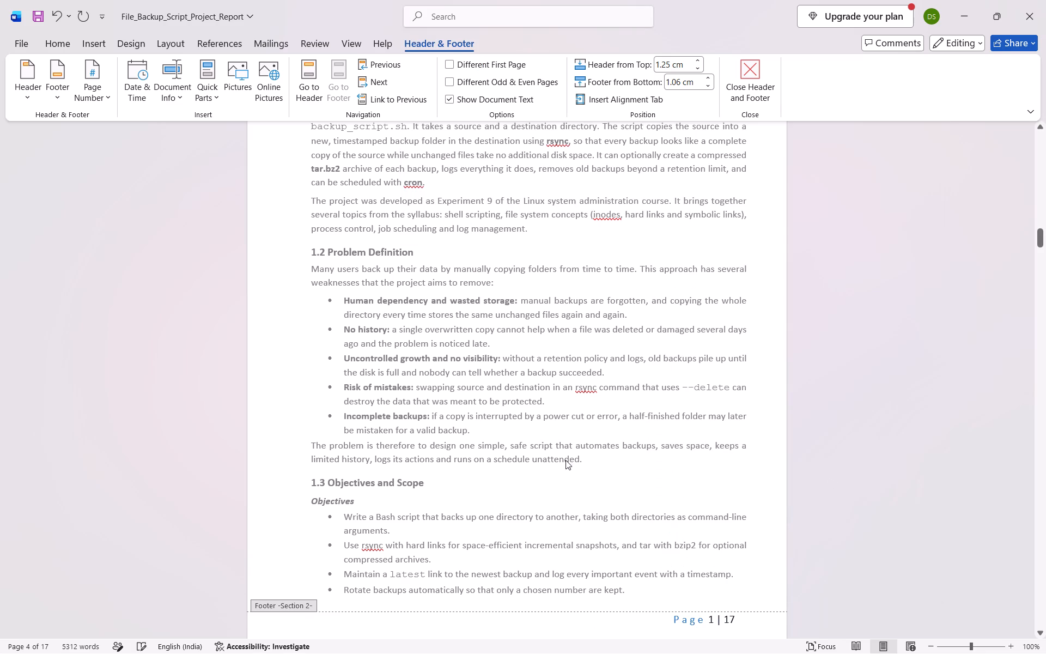
scroll(565, 460, down, 2)
click(537, 502)
click(544, 455)
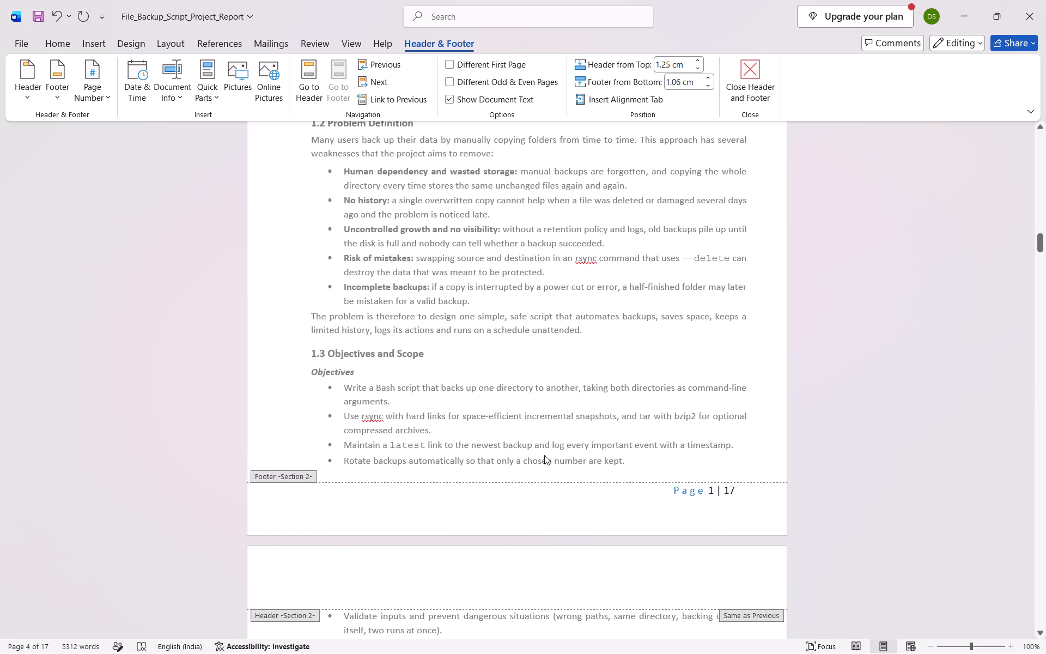
double_click(544, 455)
Check the table of contents and the new footer on Chapter 1's first page, and save the report.
scroll(544, 455, up, 8)
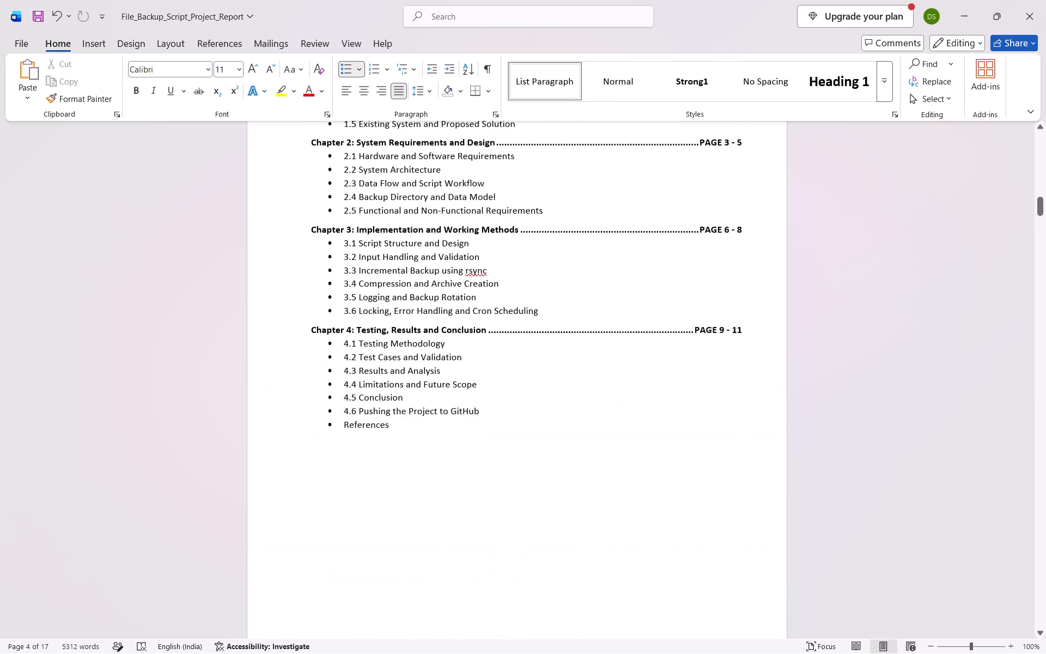
scroll(544, 455, up, 3)
scroll(544, 455, down, 1)
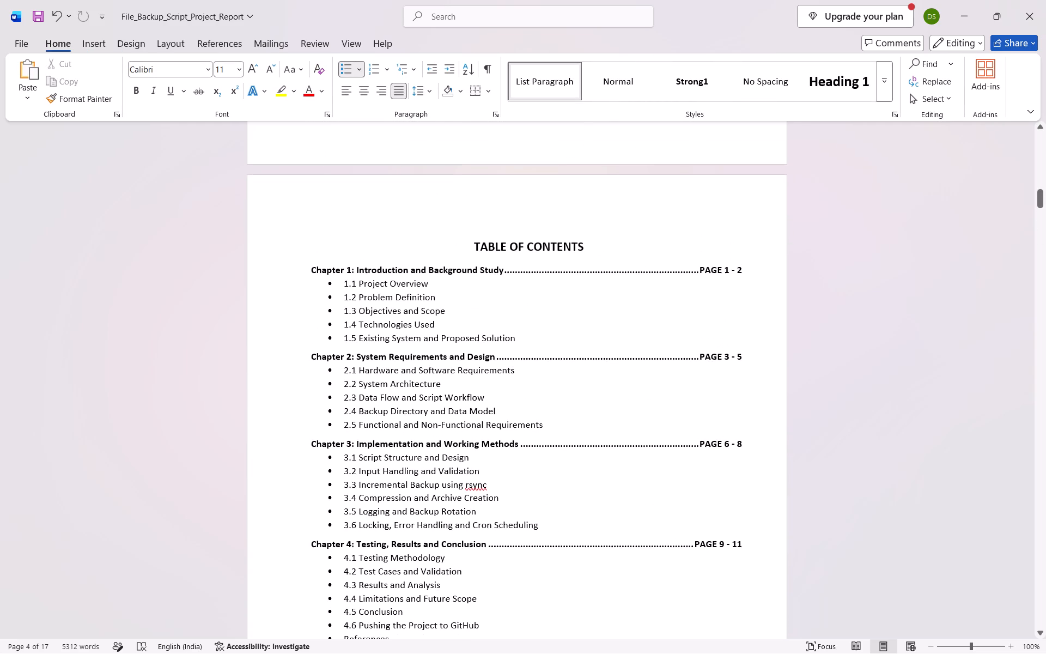
scroll(544, 455, down, 6)
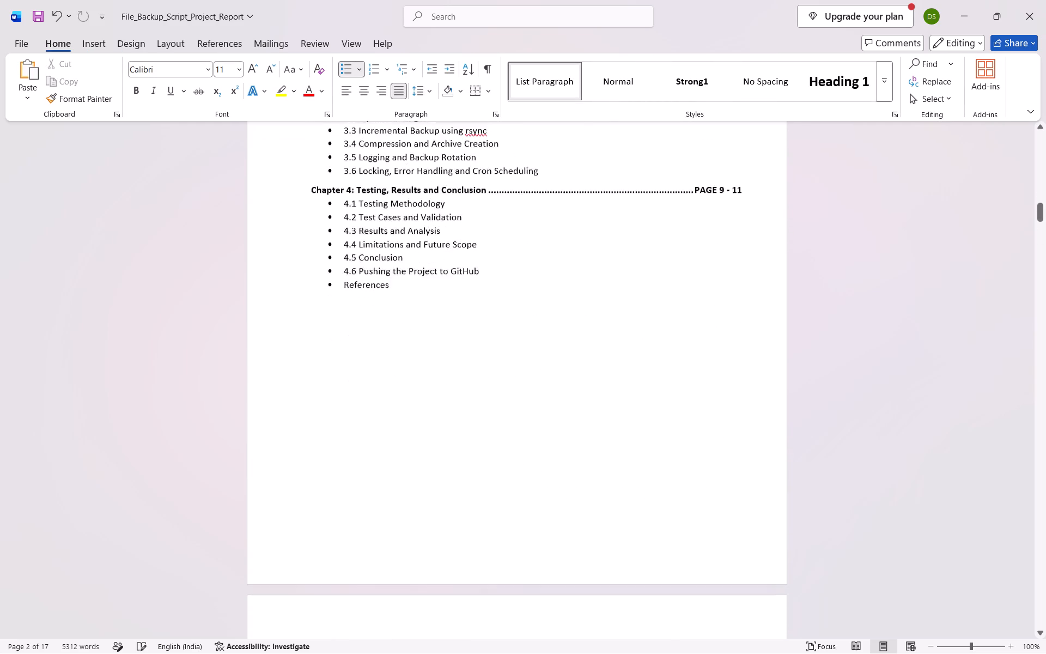
scroll(544, 455, down, 7)
scroll(544, 455, up, 4)
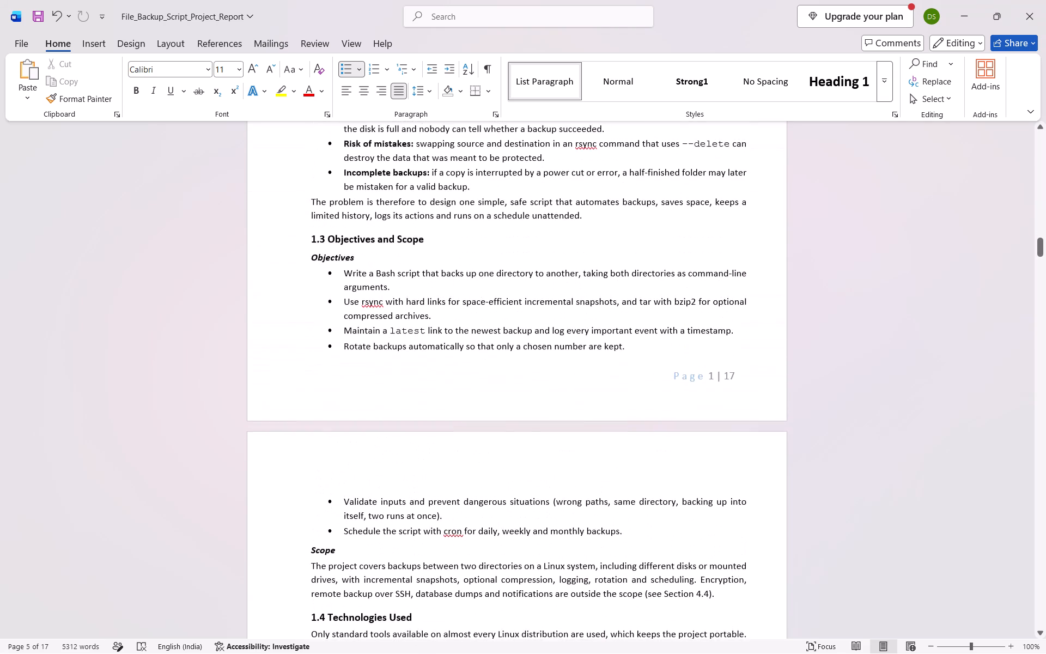
key(ctrl+s)
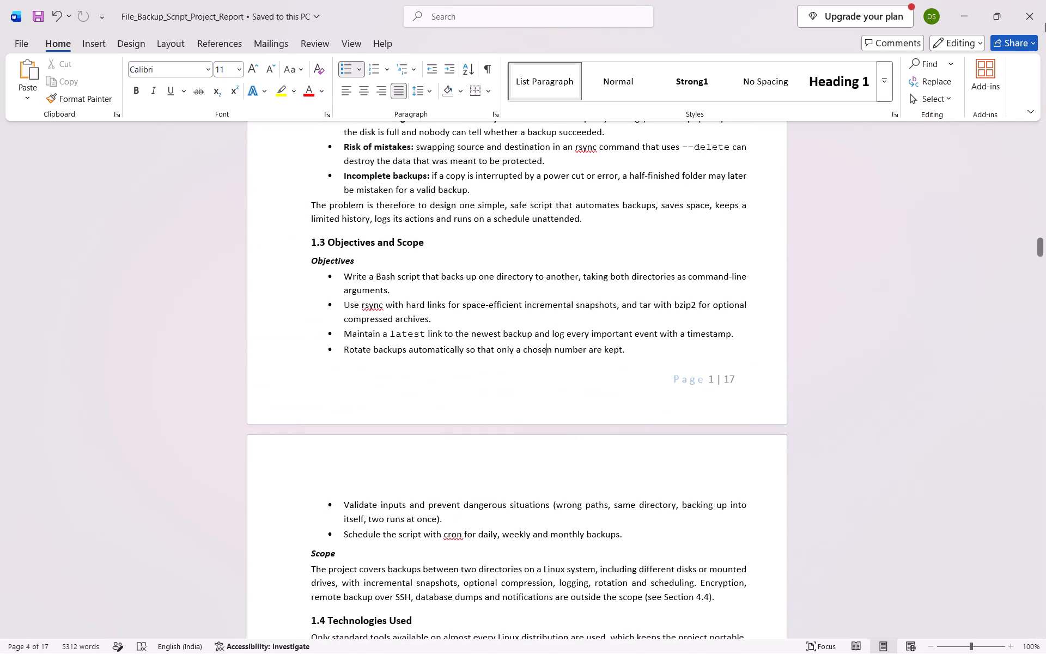
Review the report back to its cover page and close the document.
scroll(669, 280, up, 4)
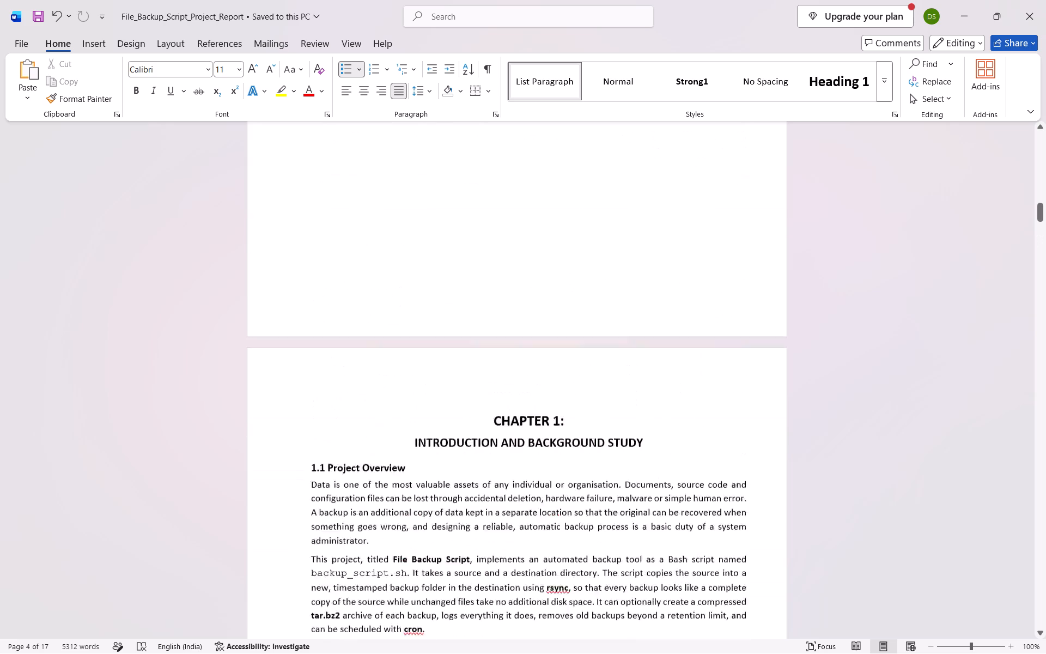
scroll(669, 280, up, 8)
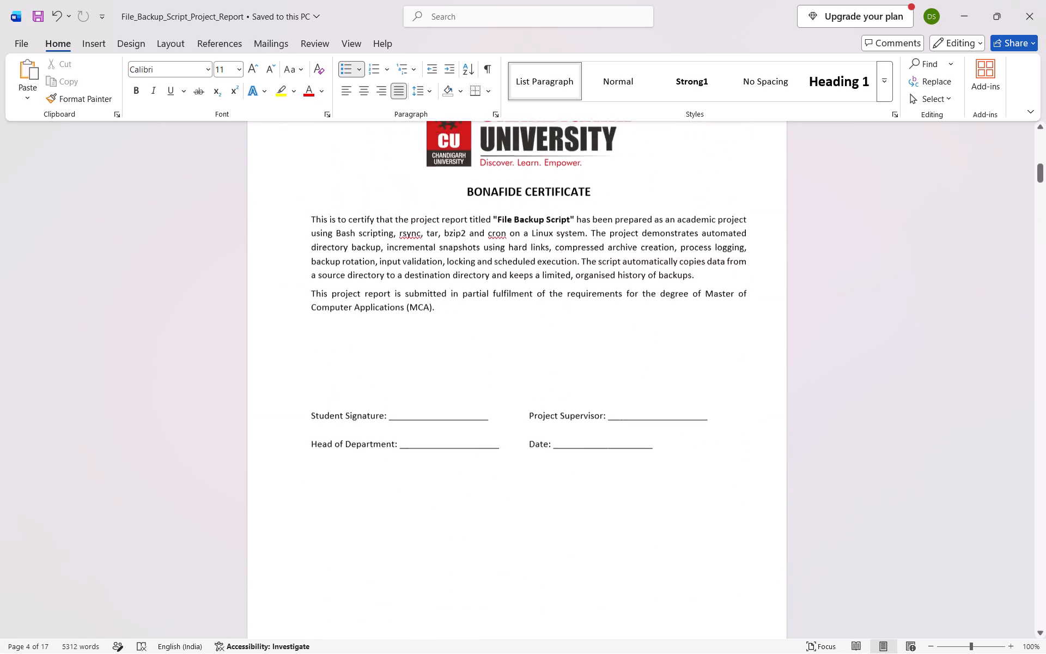
scroll(669, 280, up, 2)
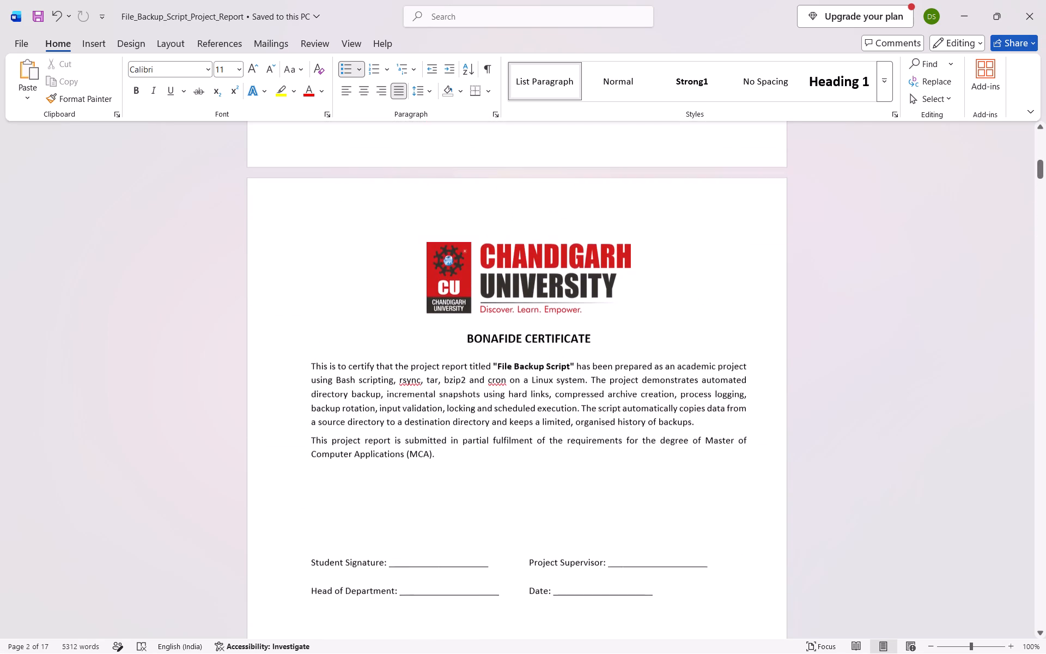
scroll(669, 280, up, 8)
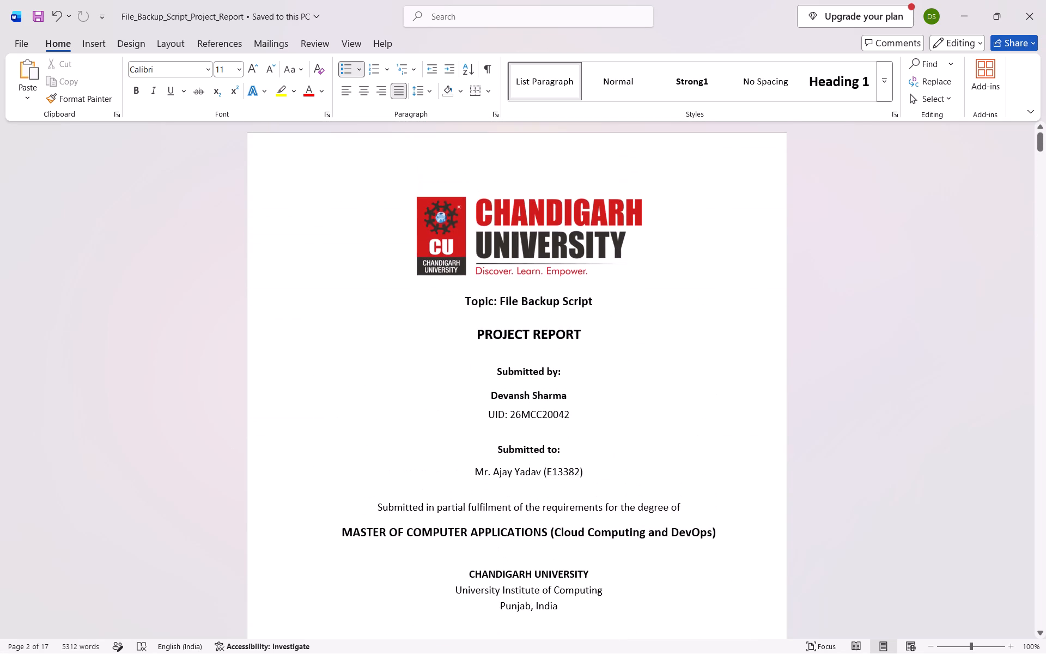
scroll(669, 280, up, 1)
scroll(669, 280, down, 1)
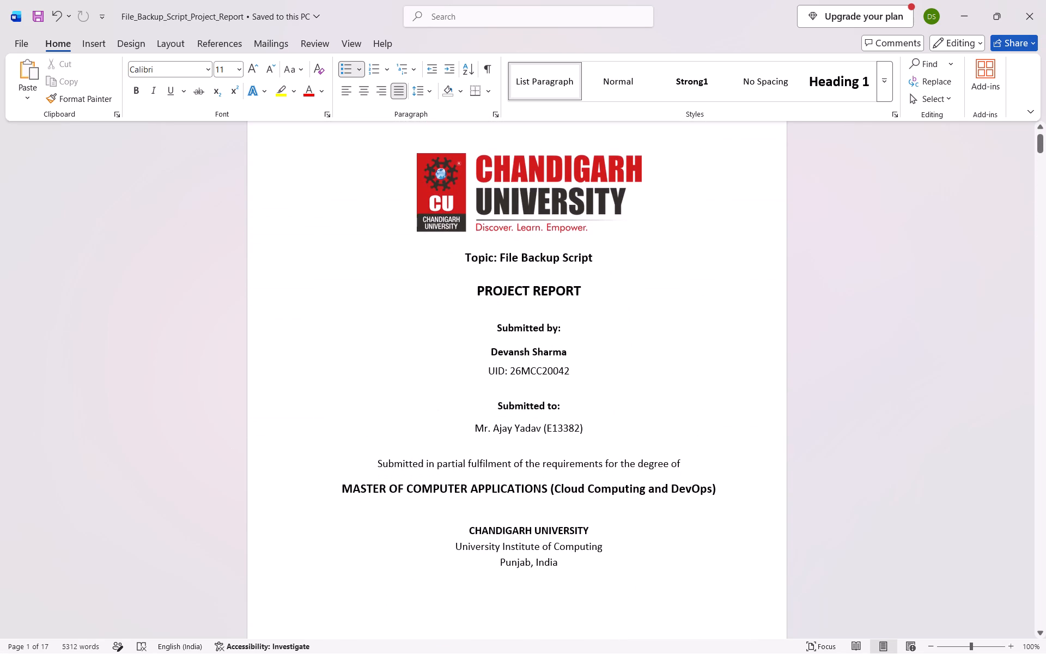
click(1039, 0)
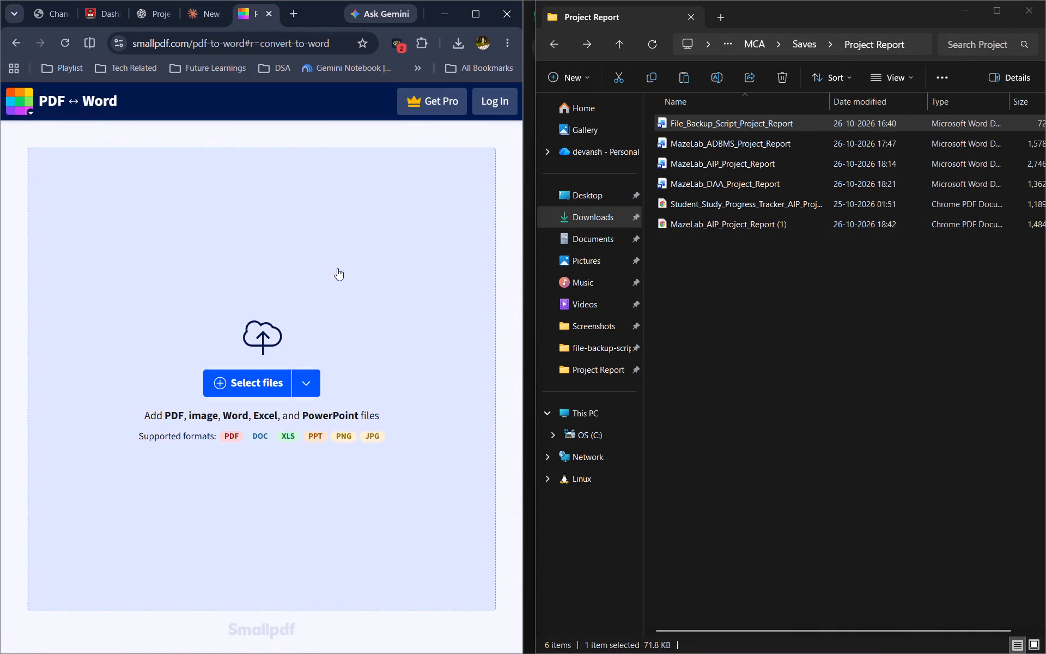
Upload File_Backup_Script_Project_Report from the Project Report folder to Smallpdf in Chrome and convert it to PDF.
drag(737, 123, 299, 387)
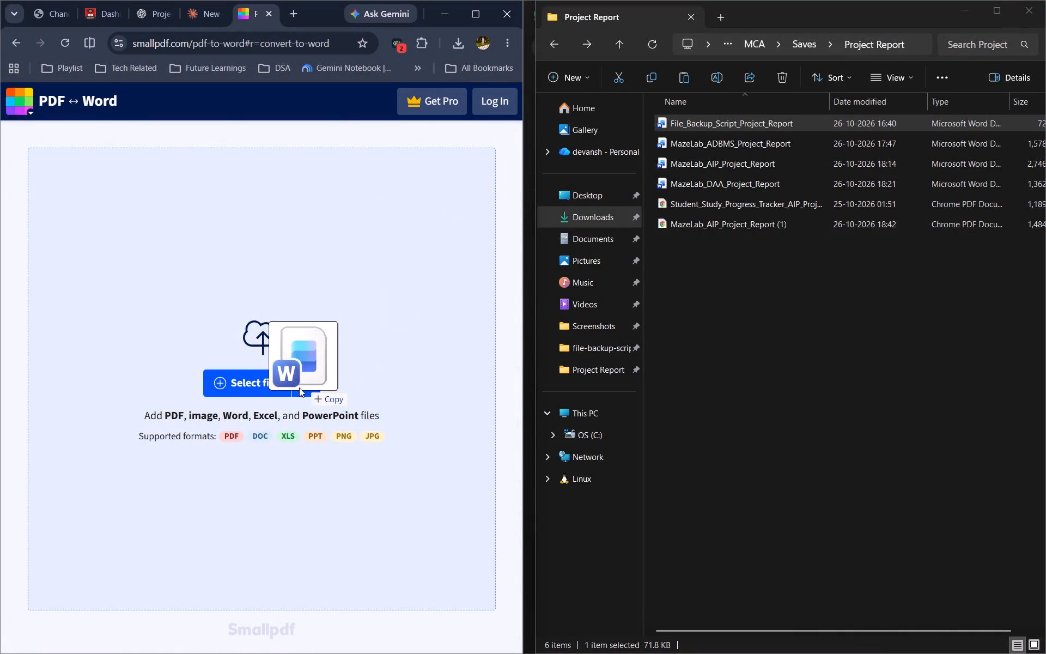
drag(299, 387, 295, 392)
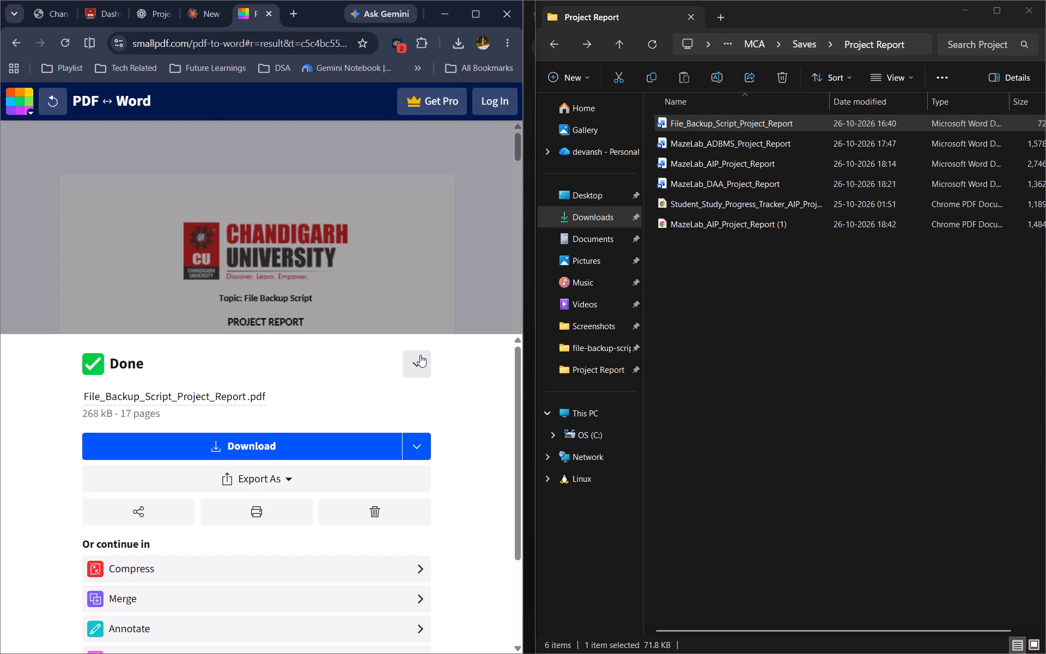
Expand the converted PDF preview and examine its layout and page footers from the cover page through the references.
click(420, 355)
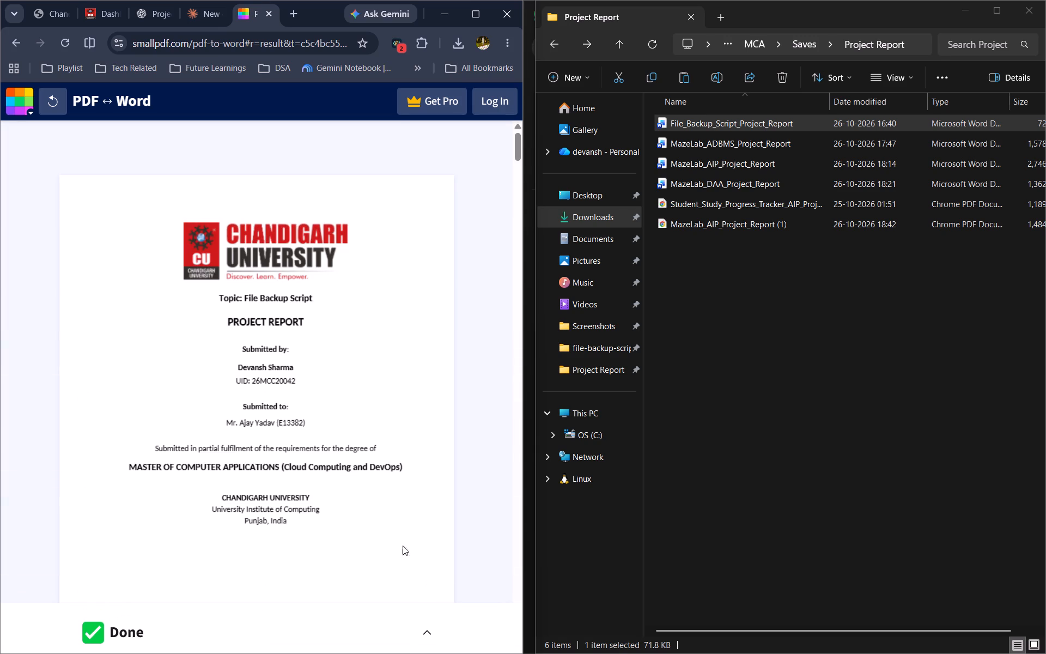
scroll(392, 530, down, 4)
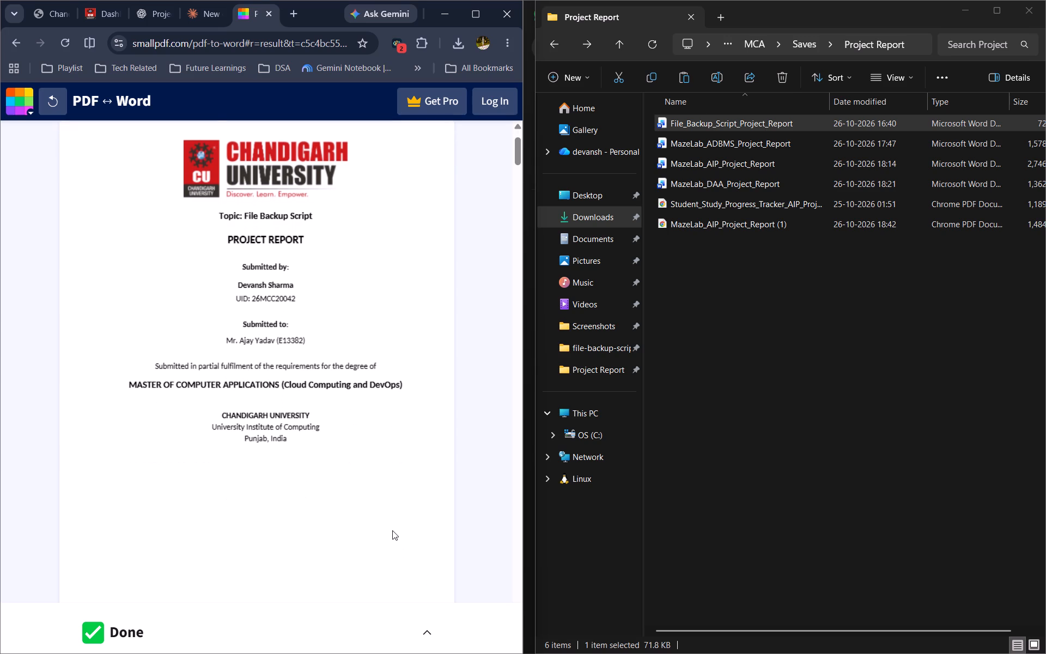
scroll(392, 530, down, 7)
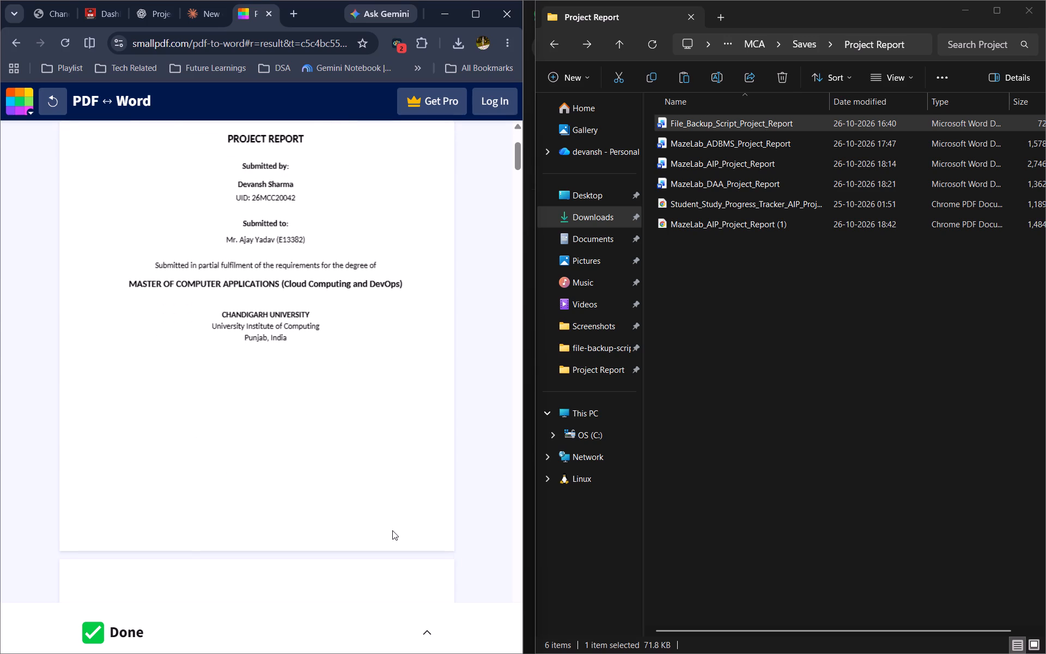
scroll(392, 530, down, 7)
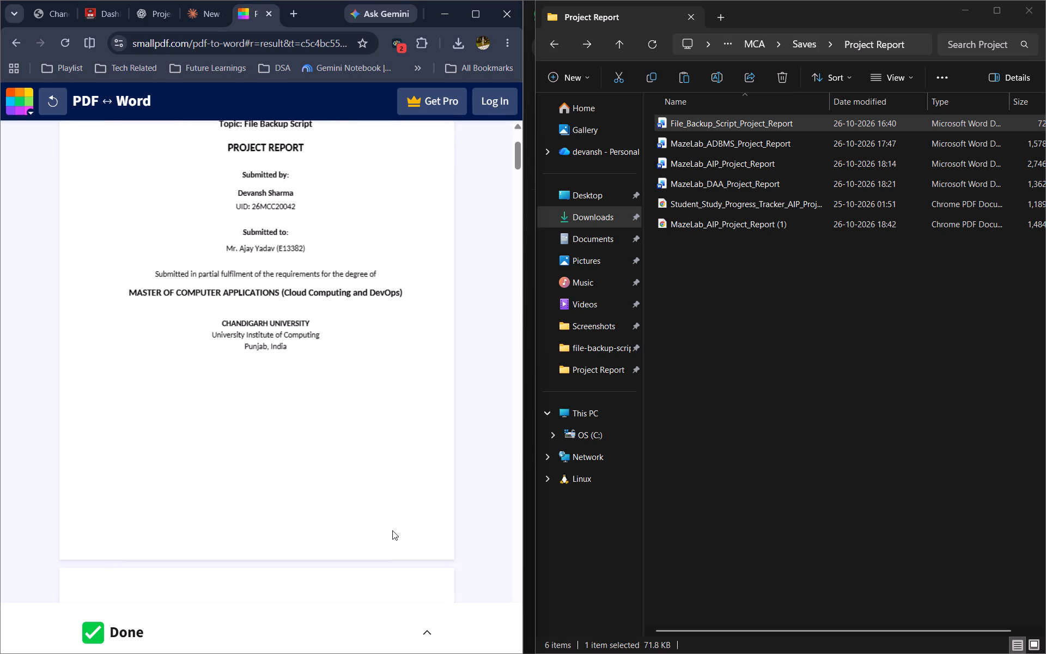
scroll(392, 530, down, 7)
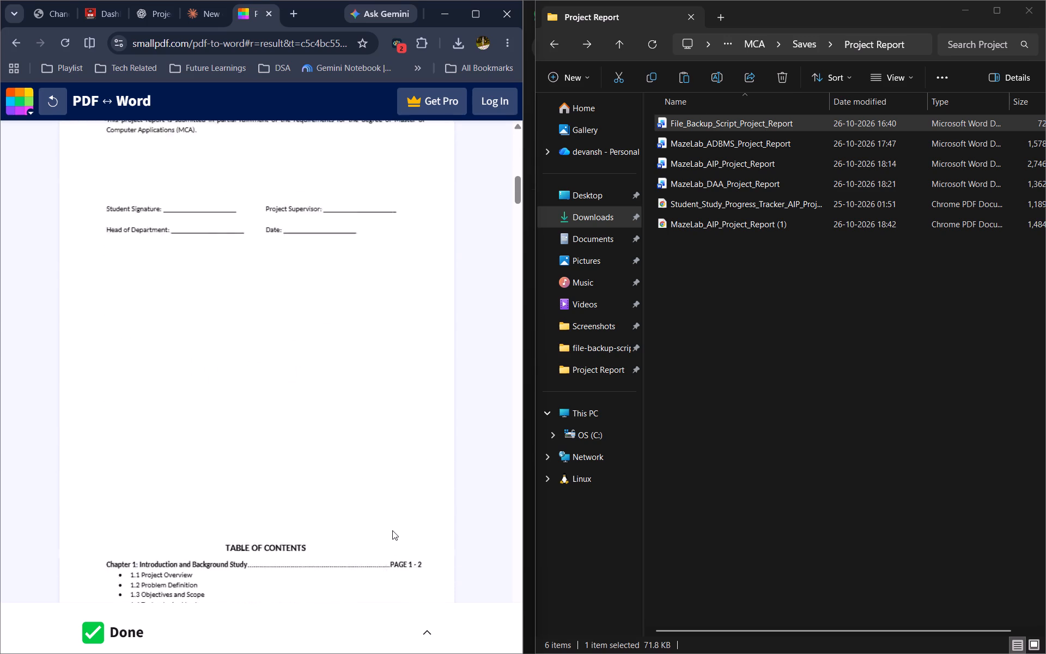
scroll(392, 530, down, 7)
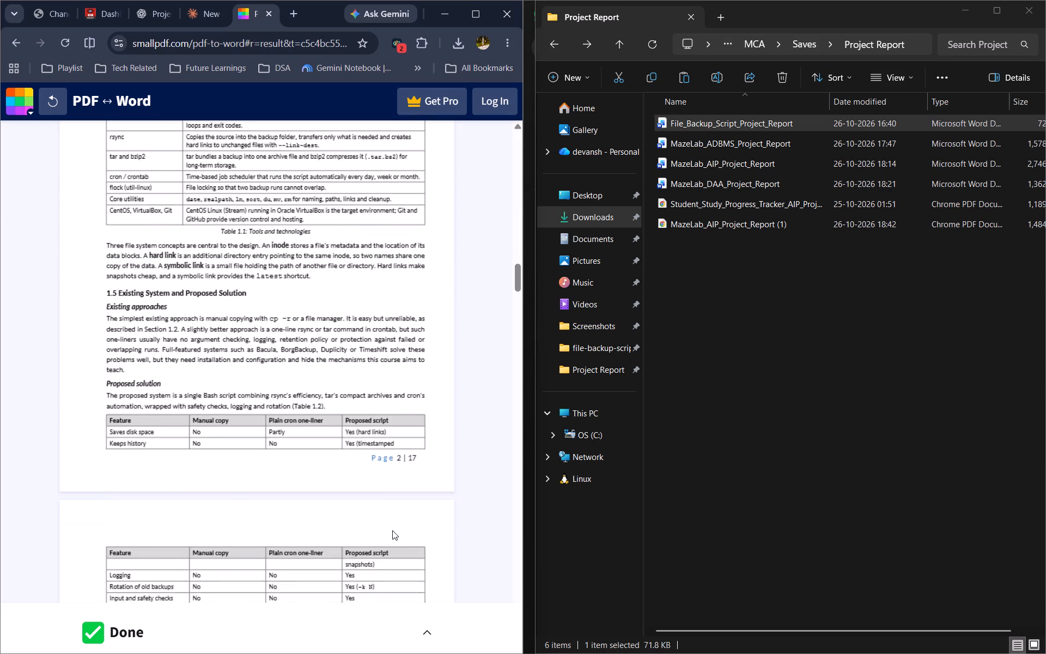
scroll(392, 530, down, 12)
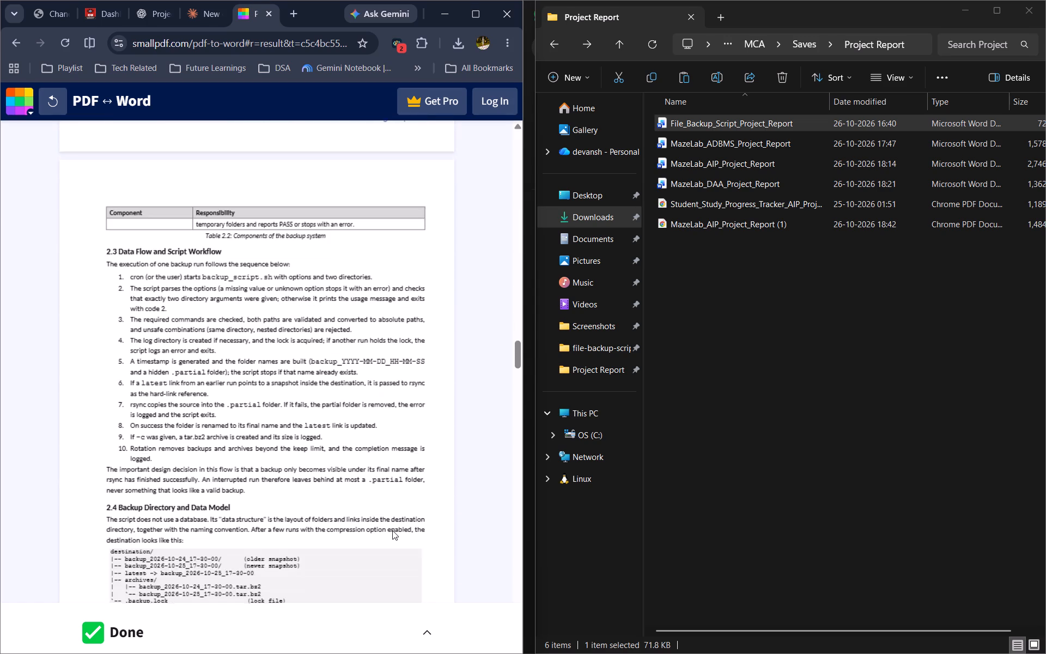
scroll(392, 530, down, 12)
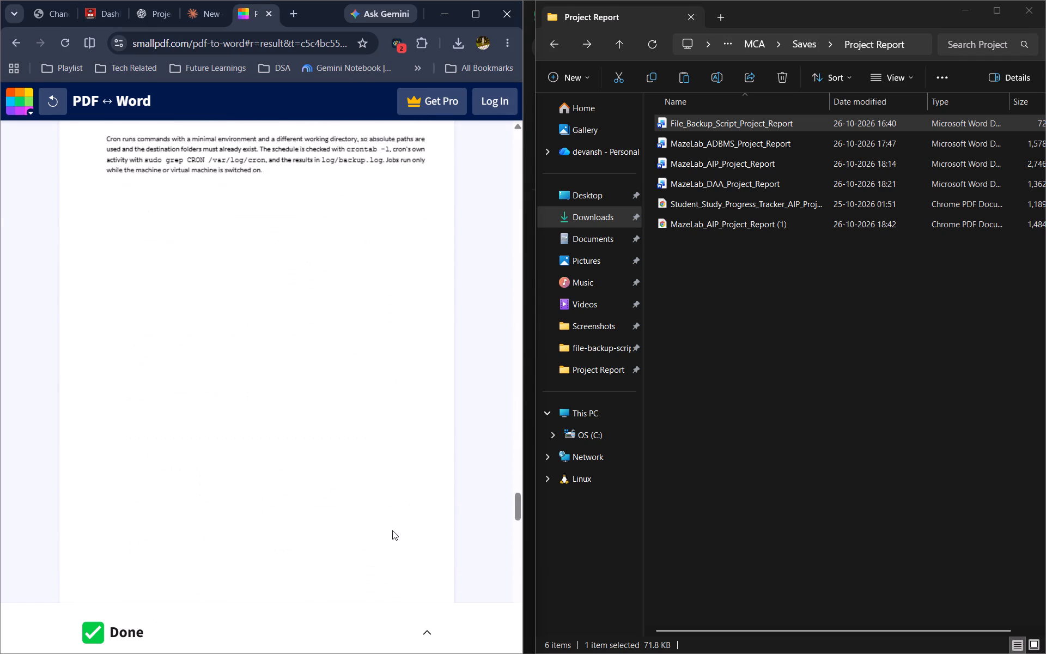
scroll(392, 530, down, 8)
scroll(392, 530, up, 3)
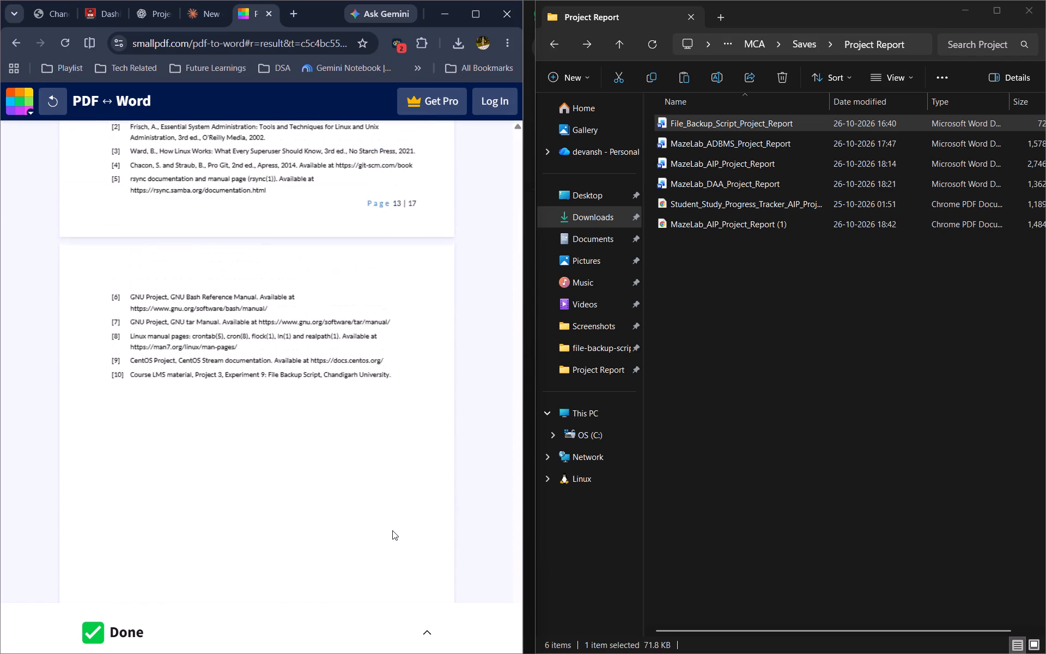
scroll(392, 530, up, 7)
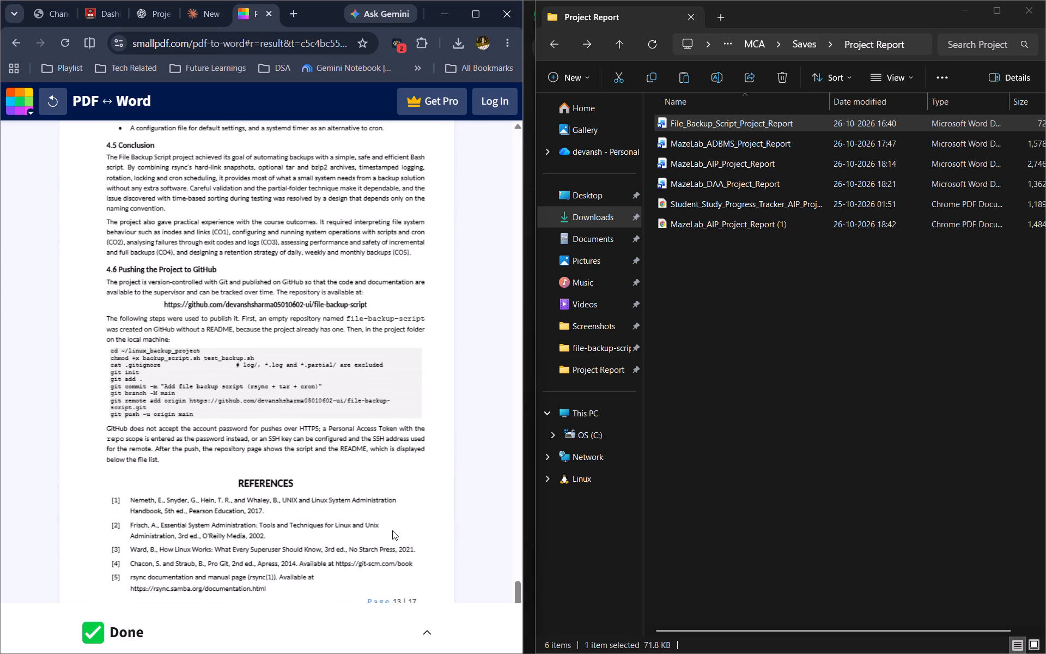
scroll(392, 530, up, 7)
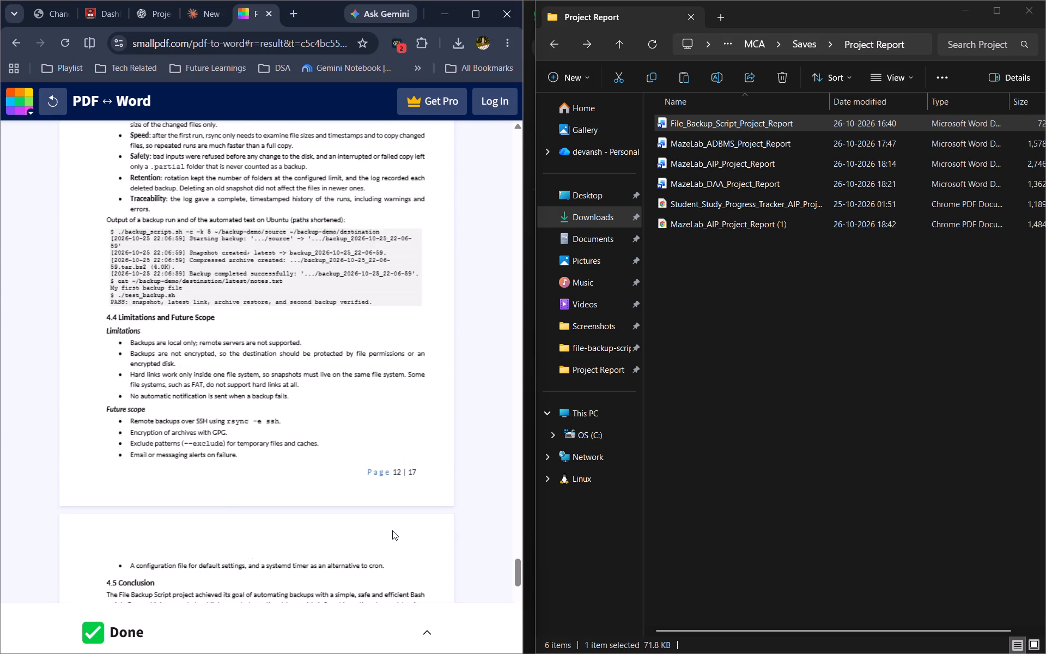
scroll(392, 530, up, 16)
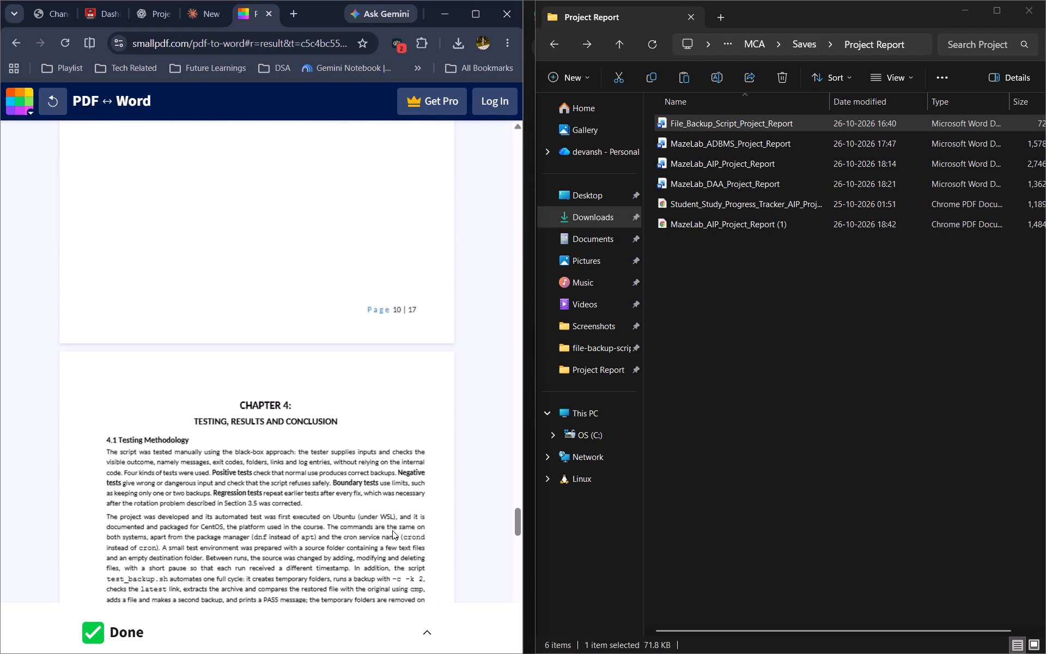
Reopen File_Backup_Script_Project_Report in Word from the Project Report folder and go to section 1.1 of Chapter 1.
double_click(690, 120)
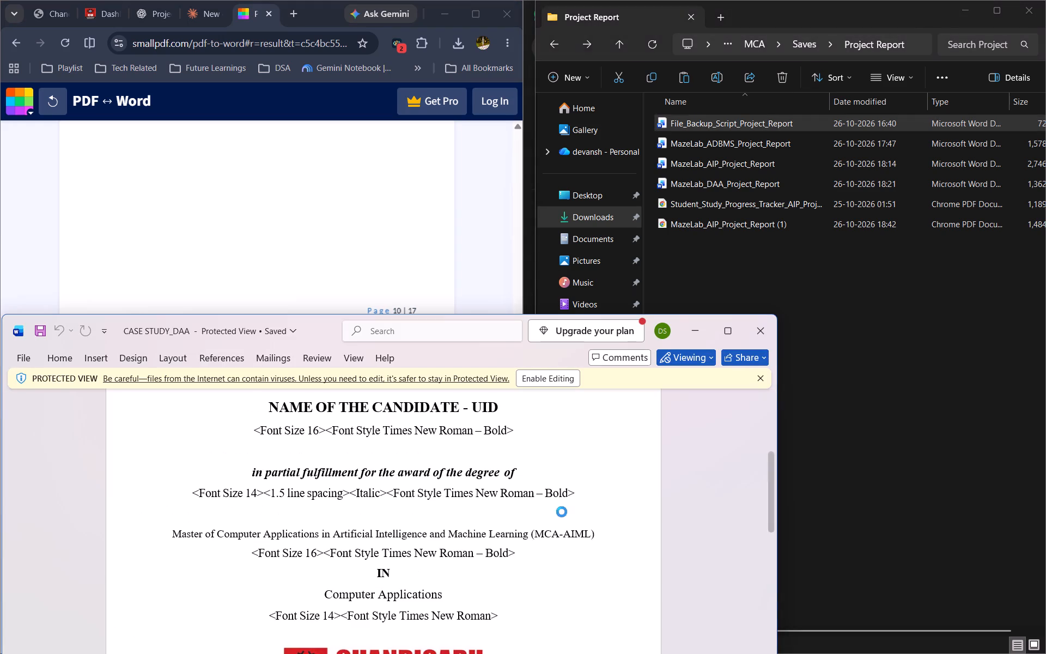
scroll(469, 282, down, 4)
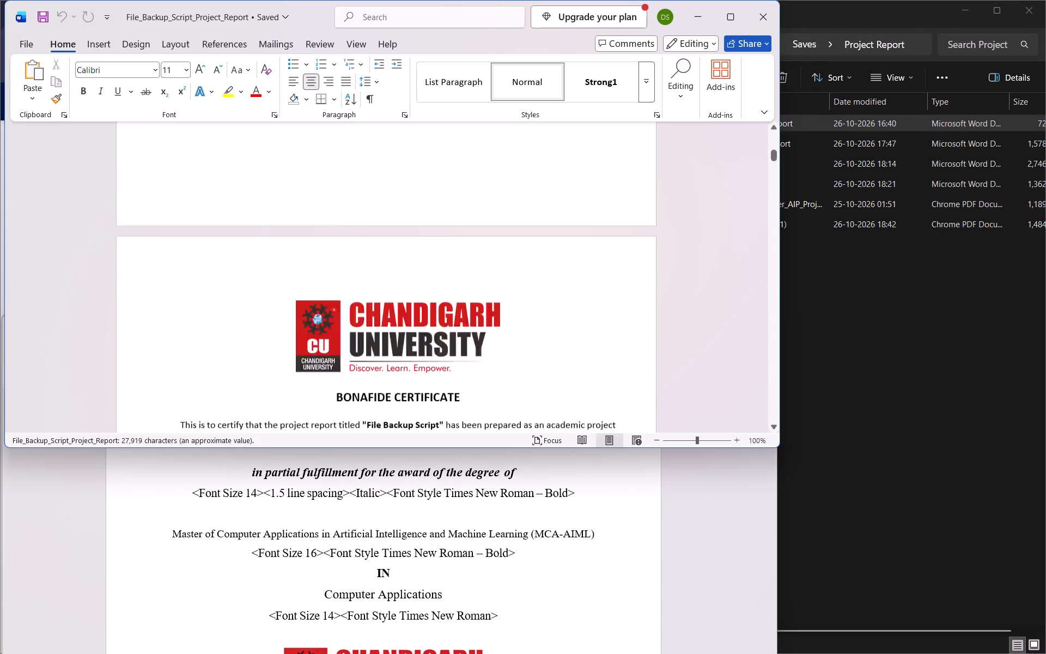
scroll(469, 282, down, 4)
scroll(469, 282, up, 3)
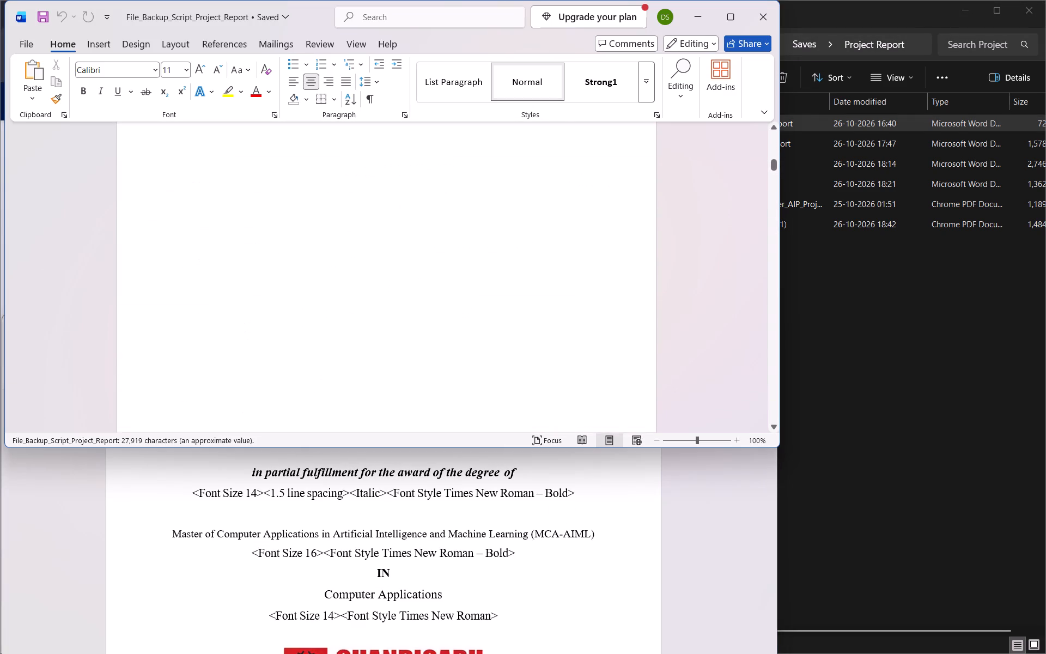
scroll(469, 282, up, 2)
scroll(456, 324, down, 4)
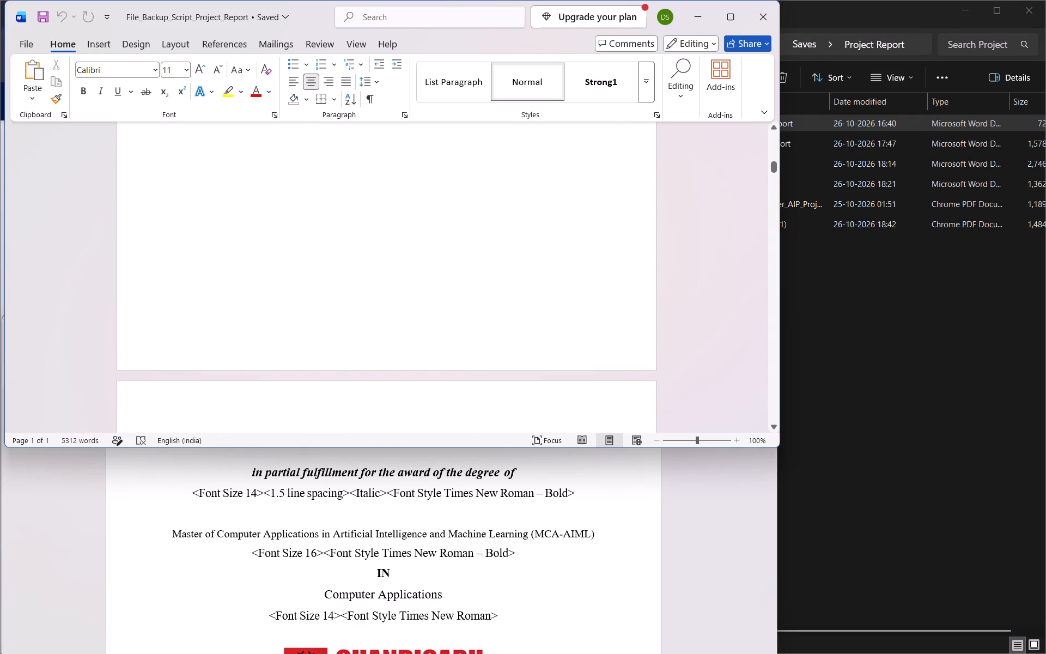
scroll(456, 324, down, 8)
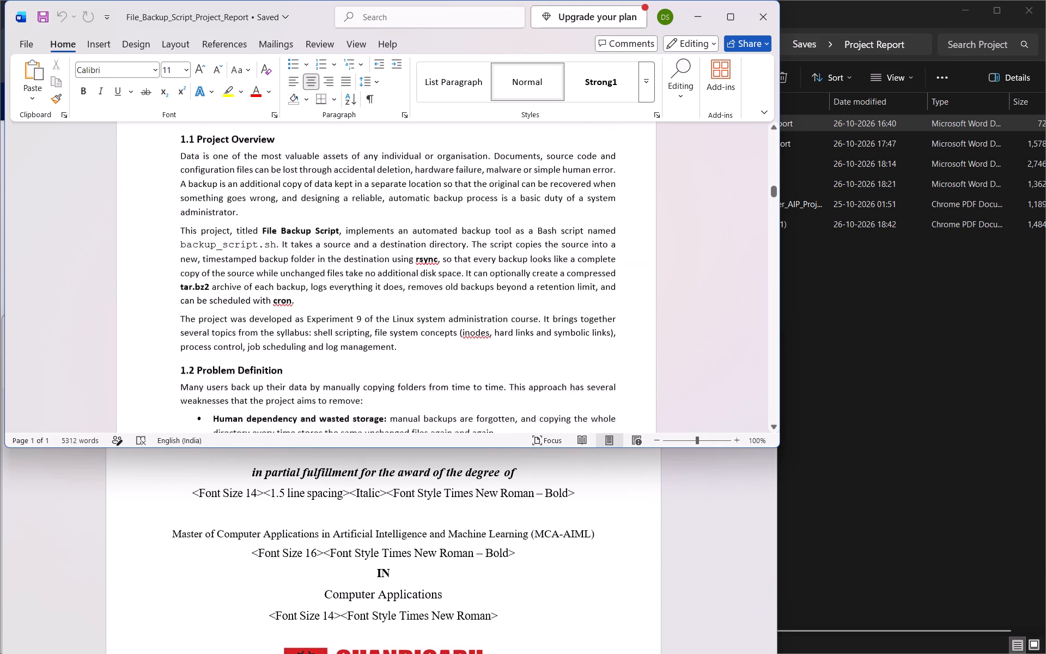
Apply a Box page border to the whole File_Backup_Script_Project_Report document.
click(422, 324)
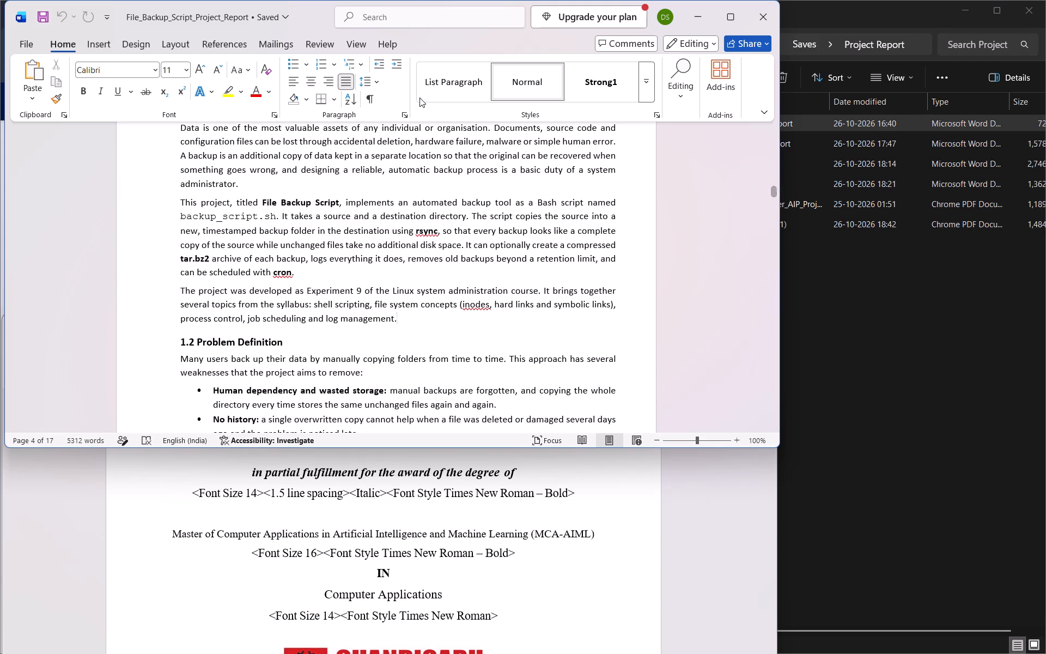
click(411, 14)
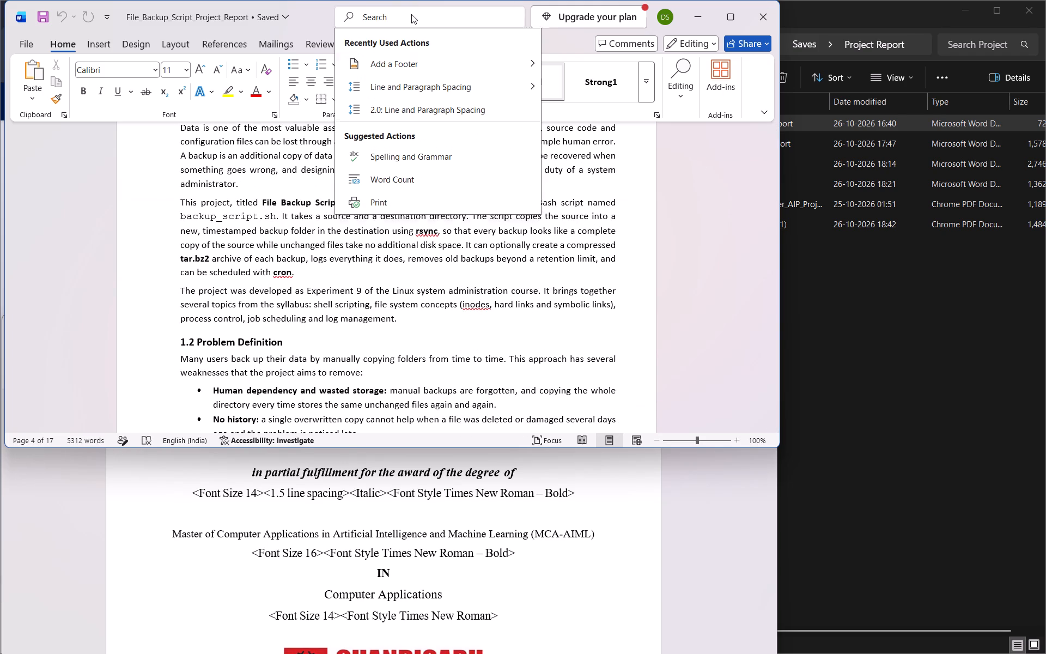
text(page)
key(space)
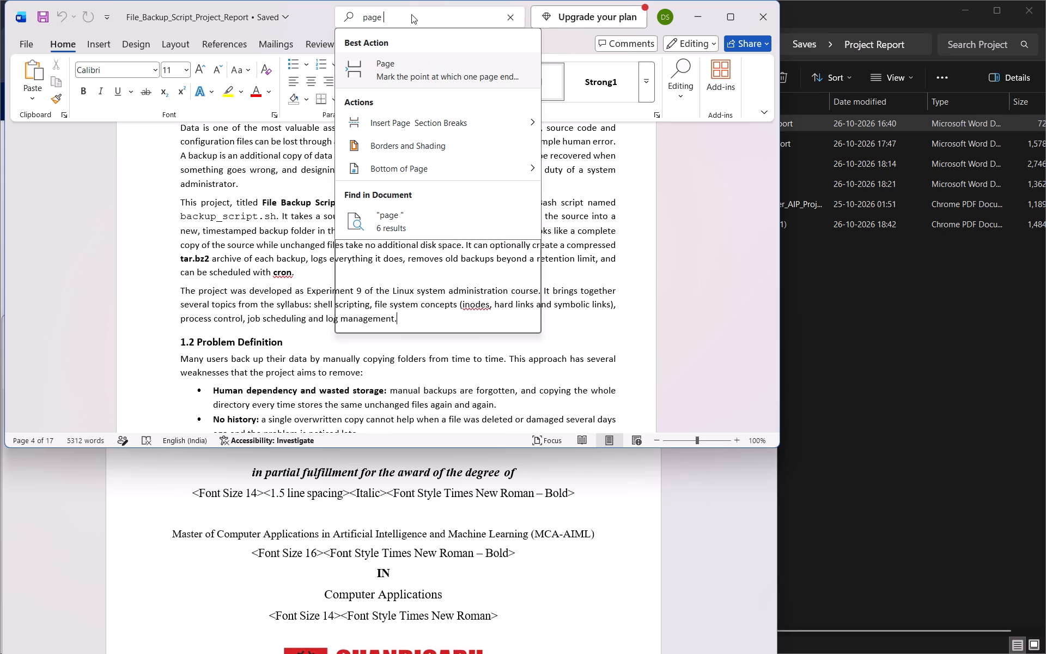
text(bo)
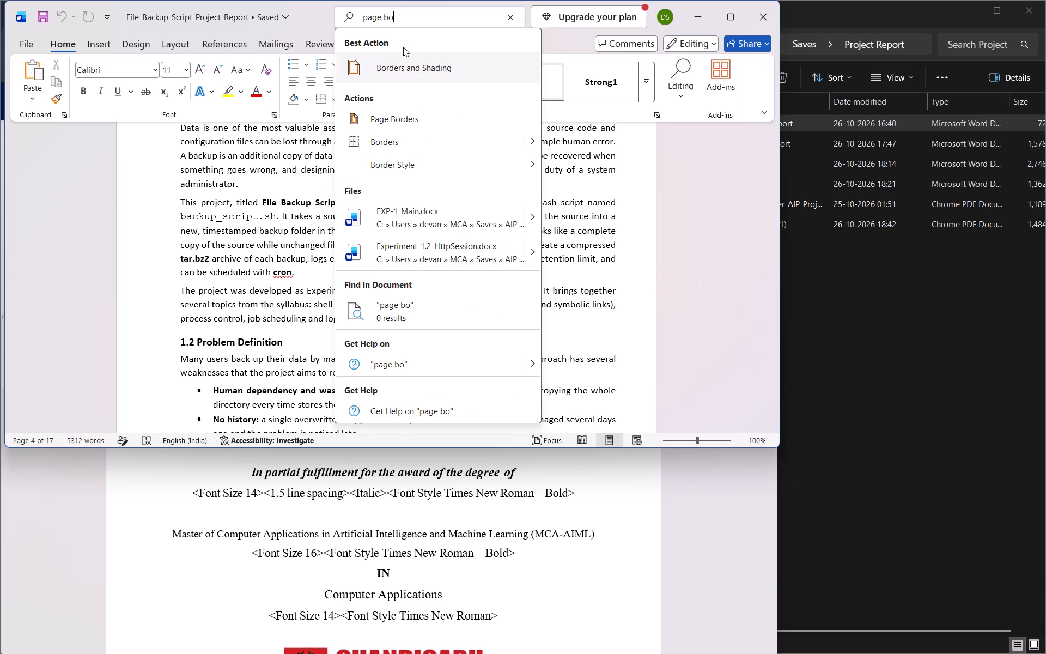
click(403, 115)
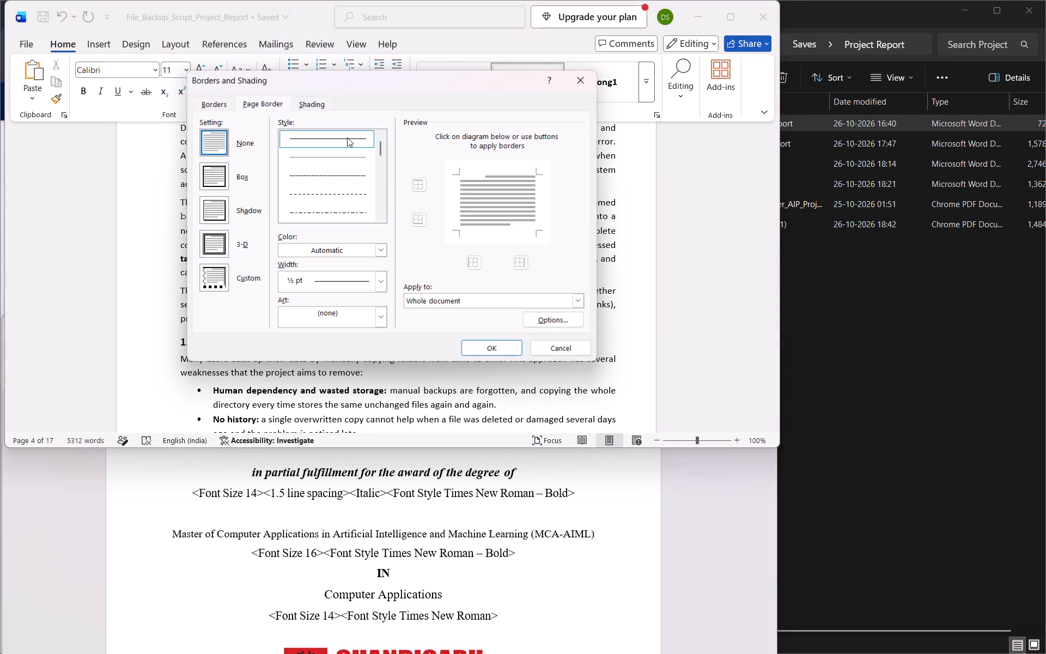
click(219, 180)
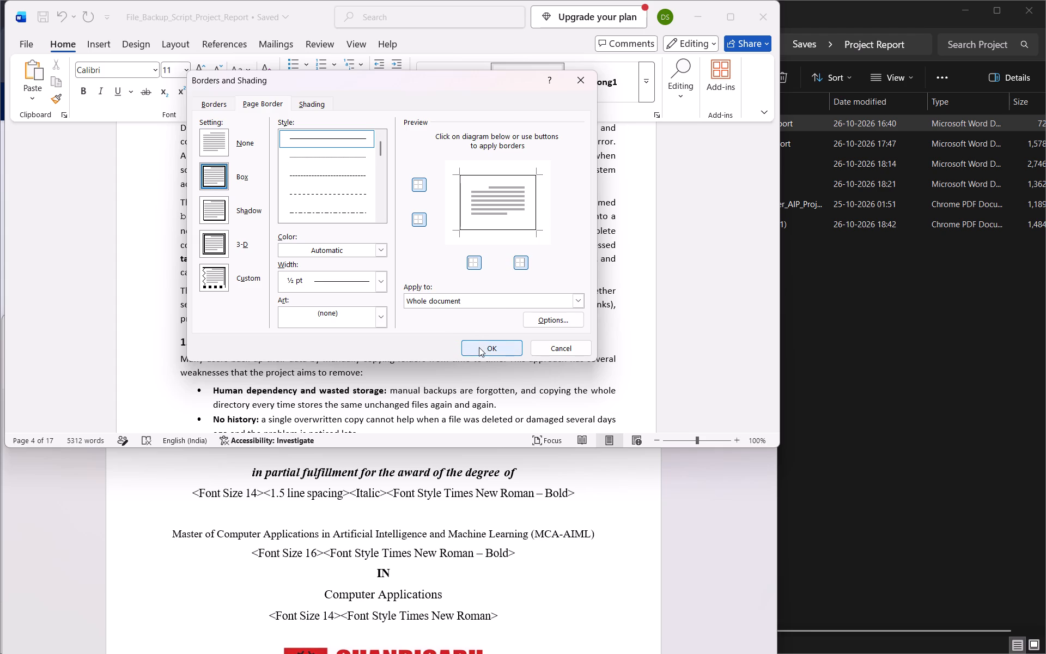
click(495, 304)
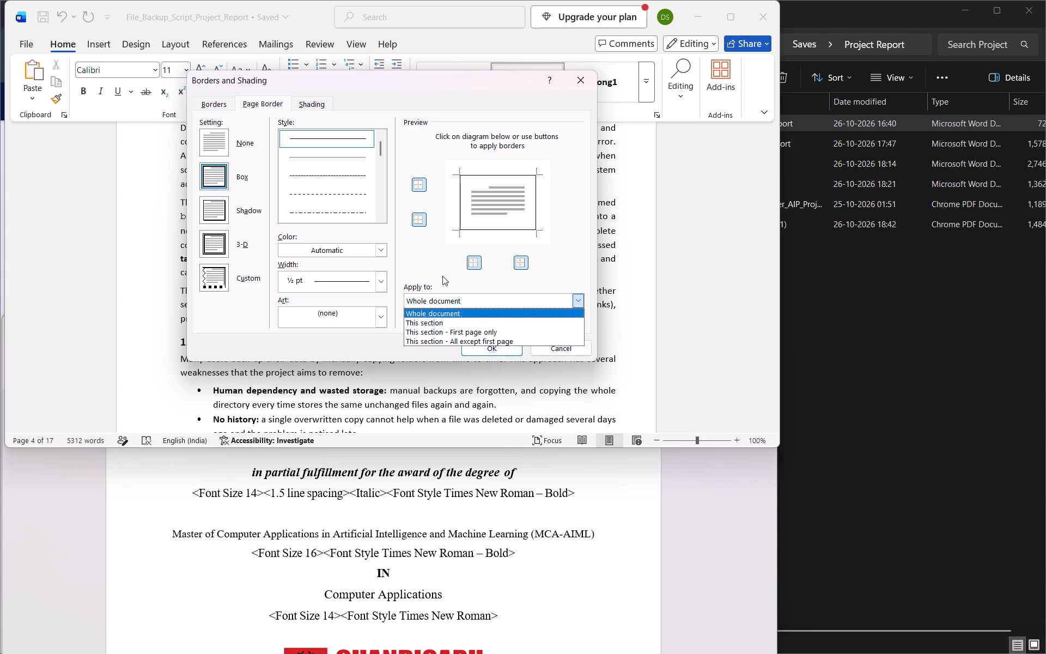
click(467, 294)
click(486, 341)
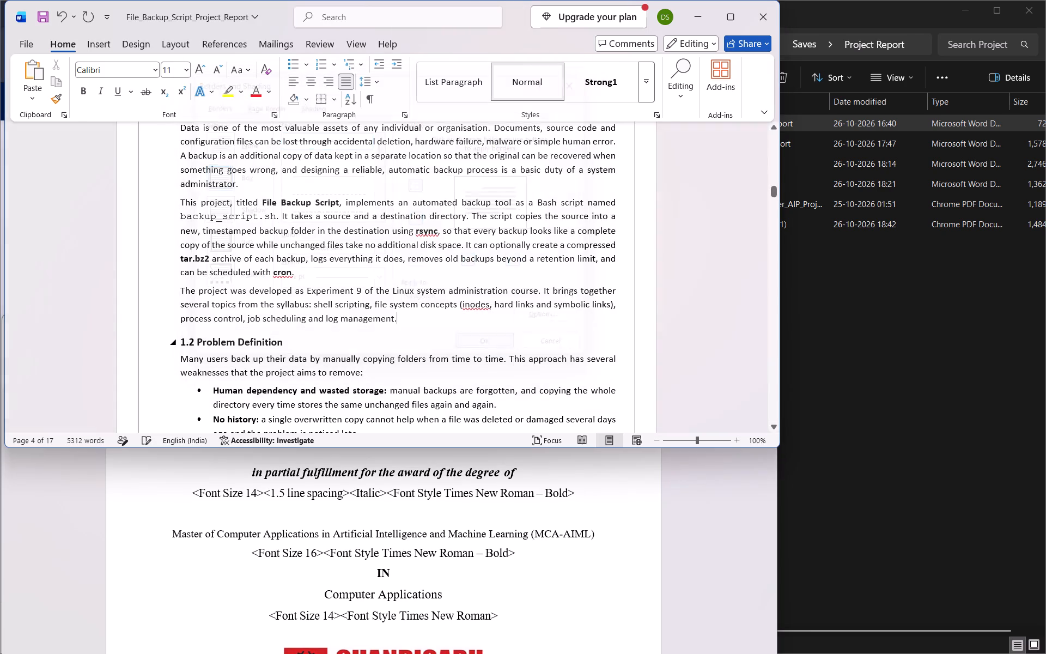
Check the page border and layout from the cover page through the certificate, contents and Chapter 1.
scroll(406, 279, up, 20)
scroll(406, 279, up, 4)
scroll(406, 279, down, 2)
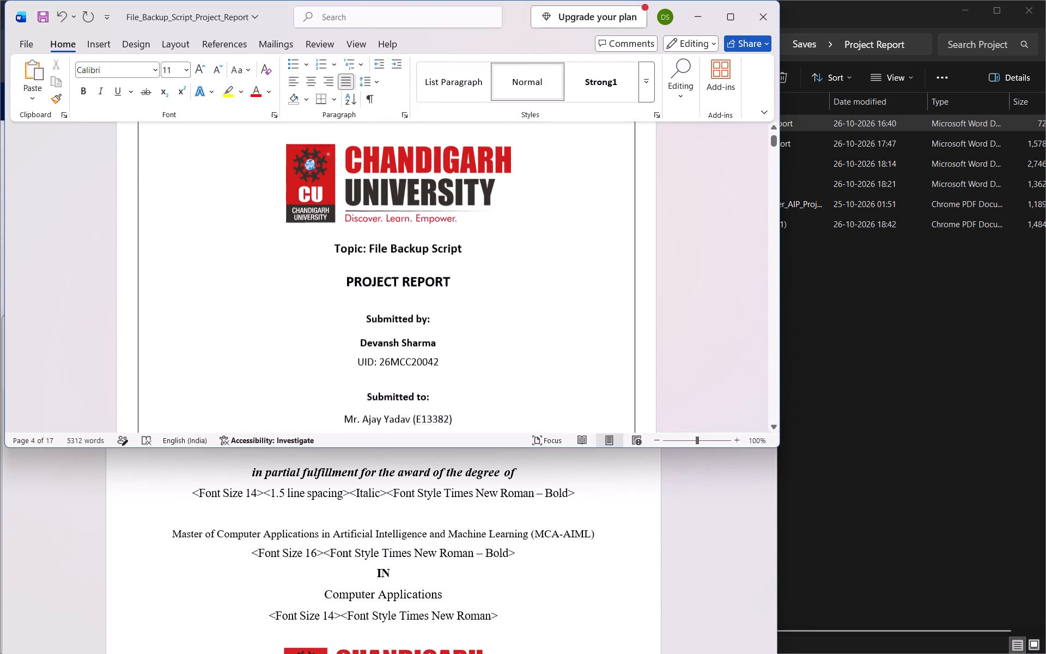
scroll(406, 279, down, 1)
scroll(406, 279, up, 2)
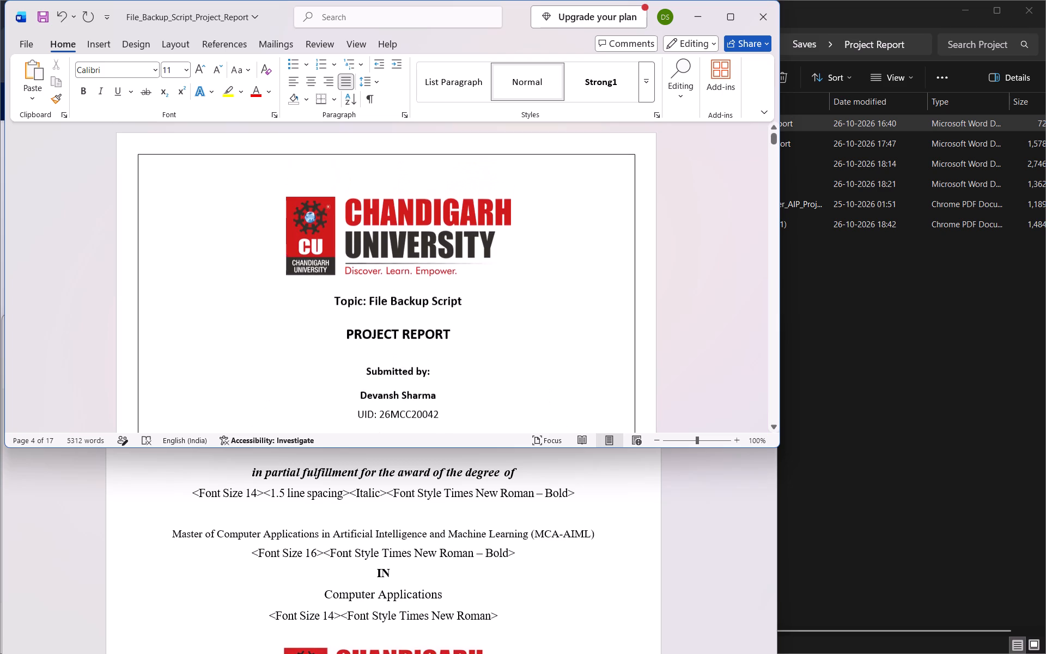
scroll(406, 279, down, 6)
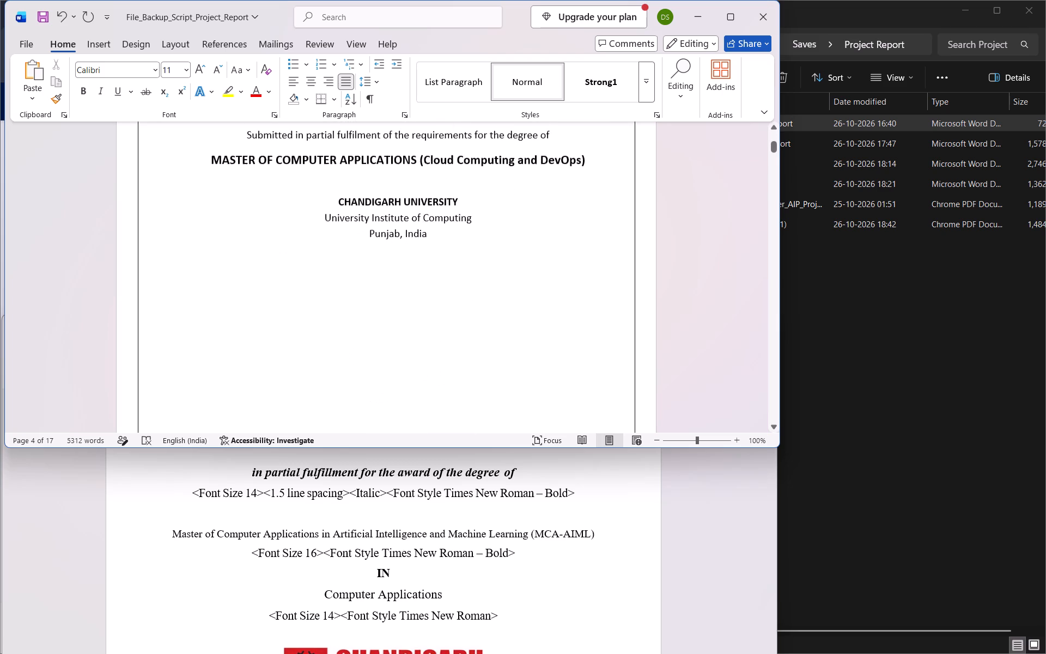
scroll(406, 279, down, 6)
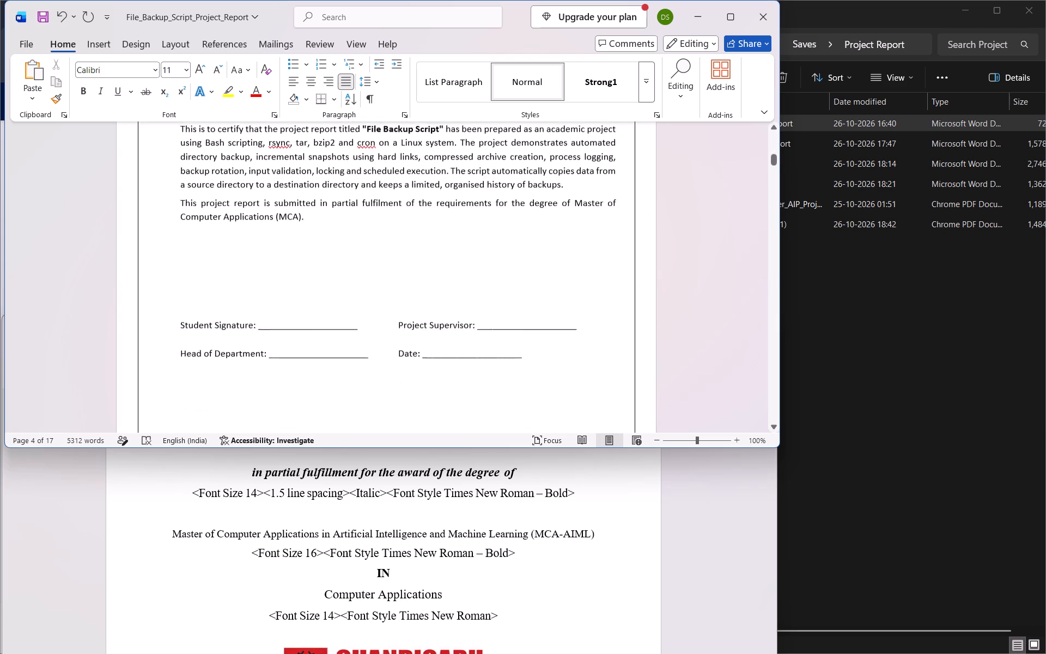
scroll(406, 279, down, 7)
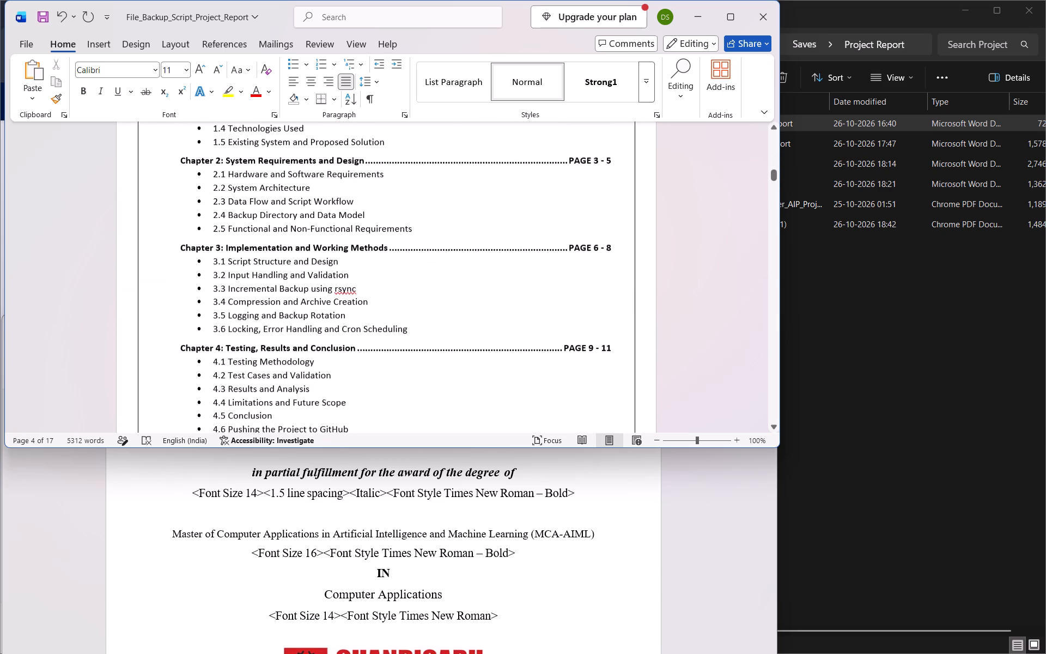
scroll(406, 279, down, 5)
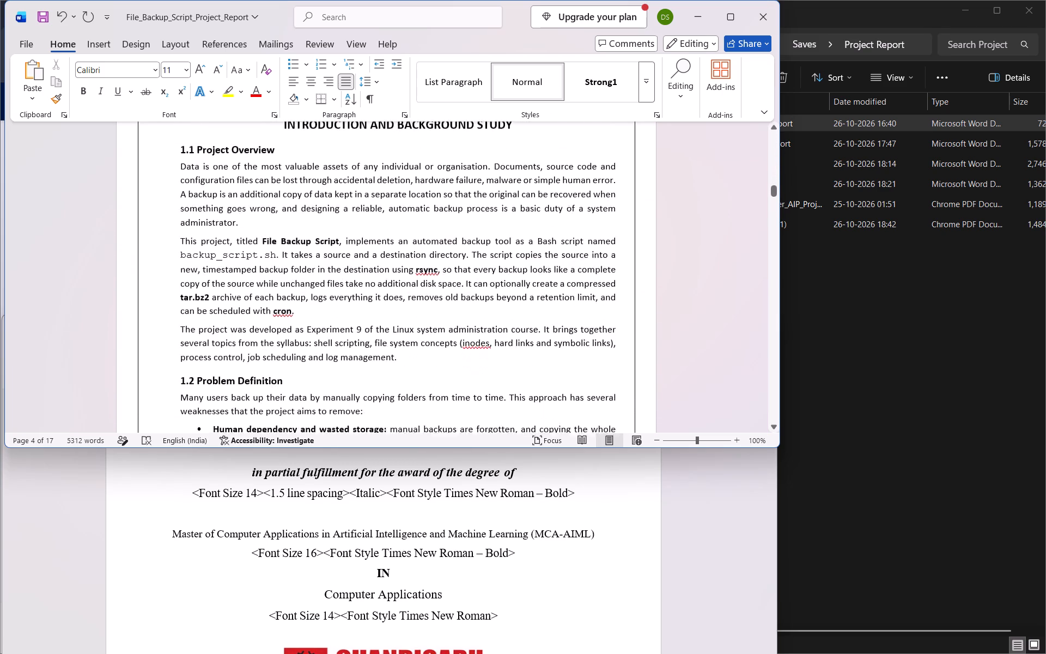
scroll(406, 279, down, 1)
scroll(406, 279, up, 2)
scroll(364, 292, up, 6)
Save the File Backup Script report and close its document window.
key(ctrl+s)
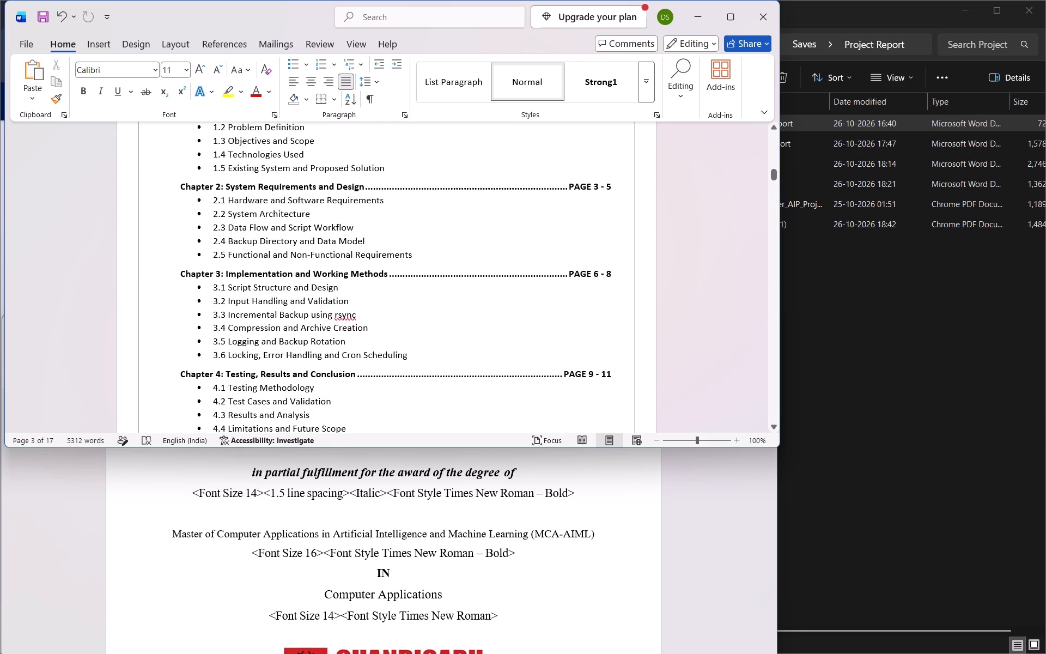
click(756, 7)
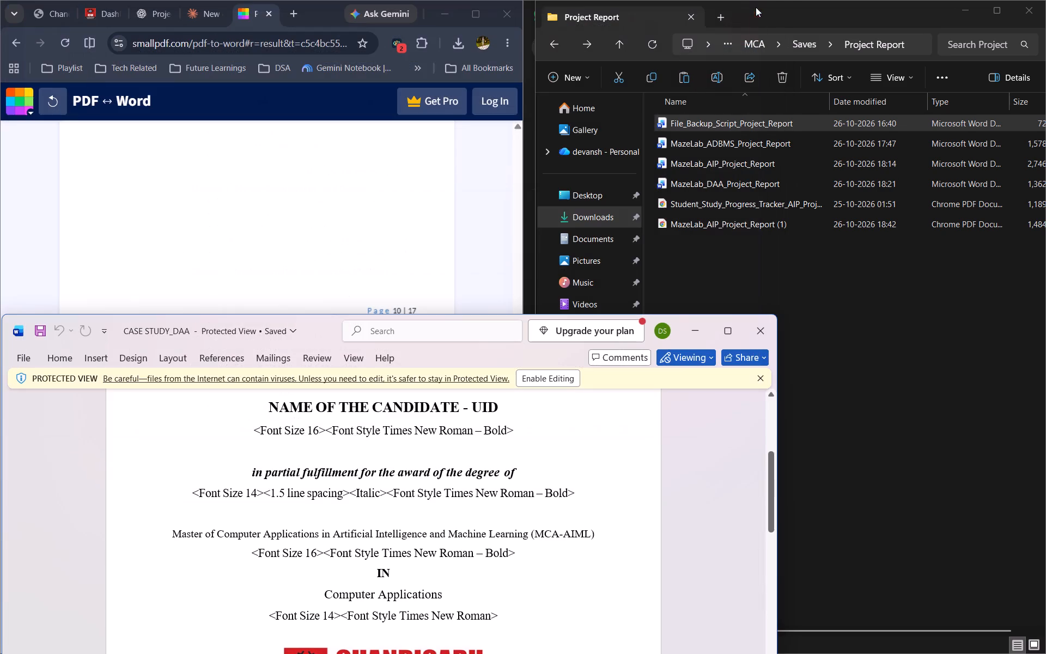
Start a new Smallpdf conversion in Chrome and convert File_Backup_Script_Project_Report from the Project Report folder to PDF.
click(253, 171)
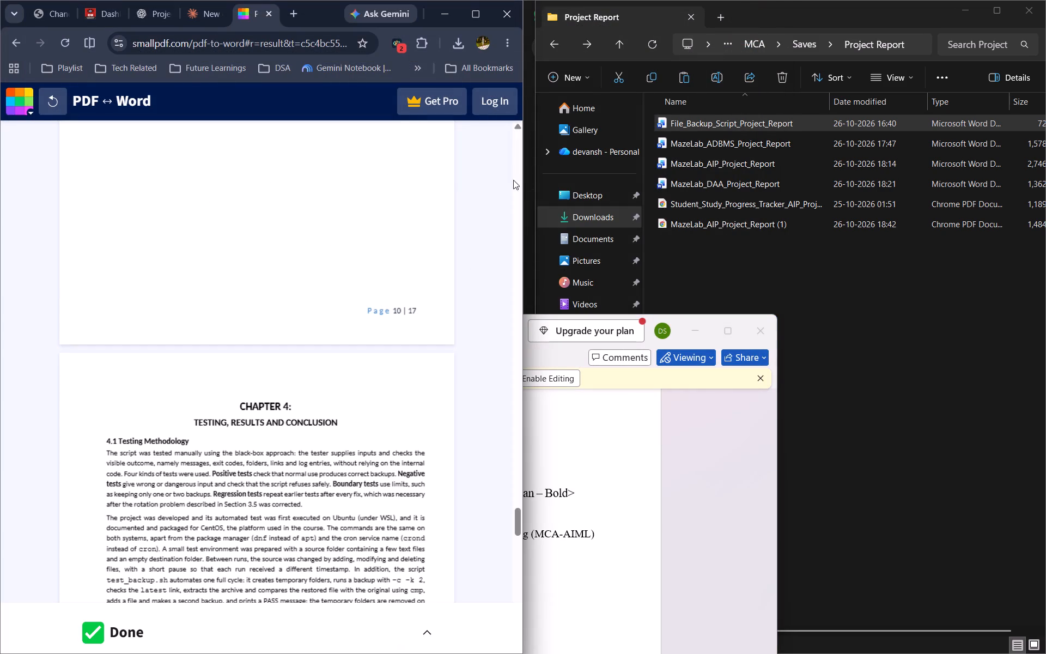
click(48, 92)
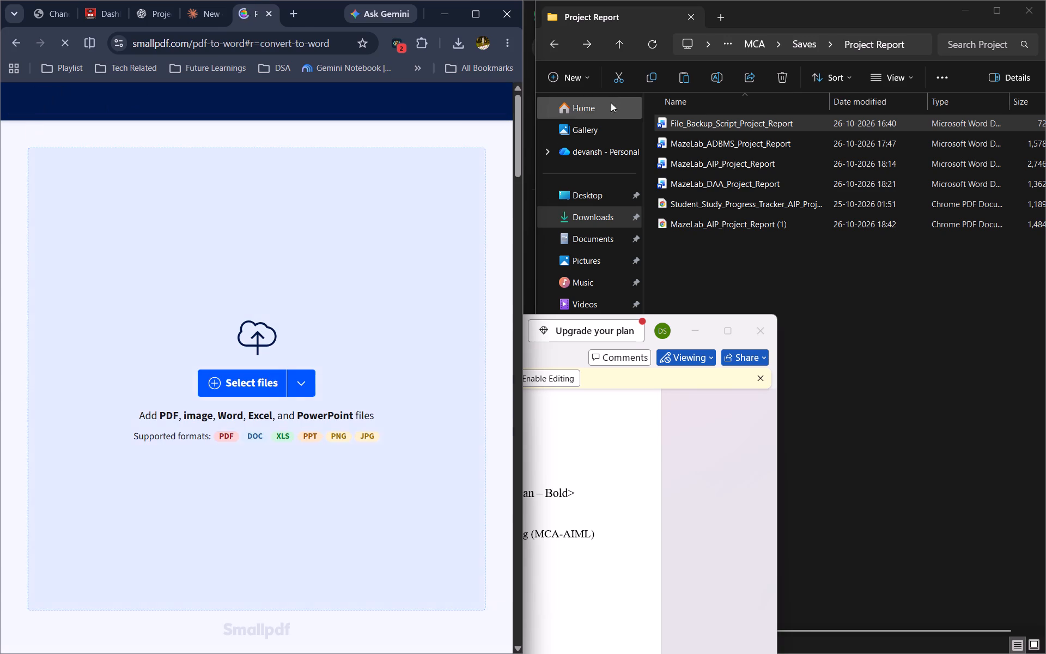
drag(674, 121, 228, 423)
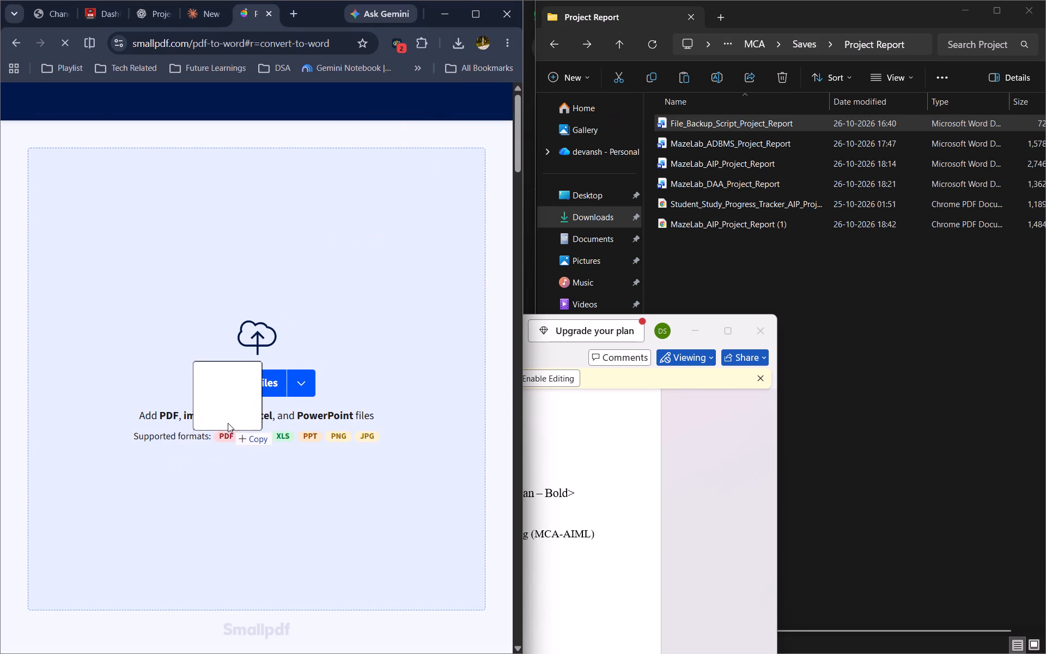
drag(228, 423, 228, 422)
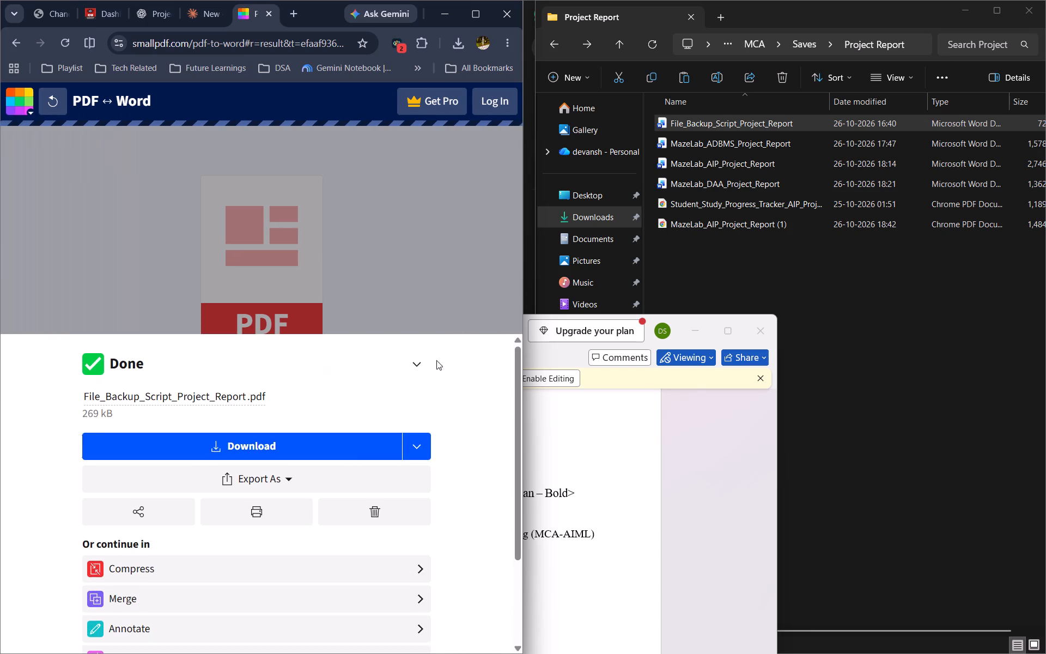
Expand the converted PDF preview and examine the page borders and footers from the cover page into Chapter 1.
click(425, 363)
scroll(330, 530, down, 4)
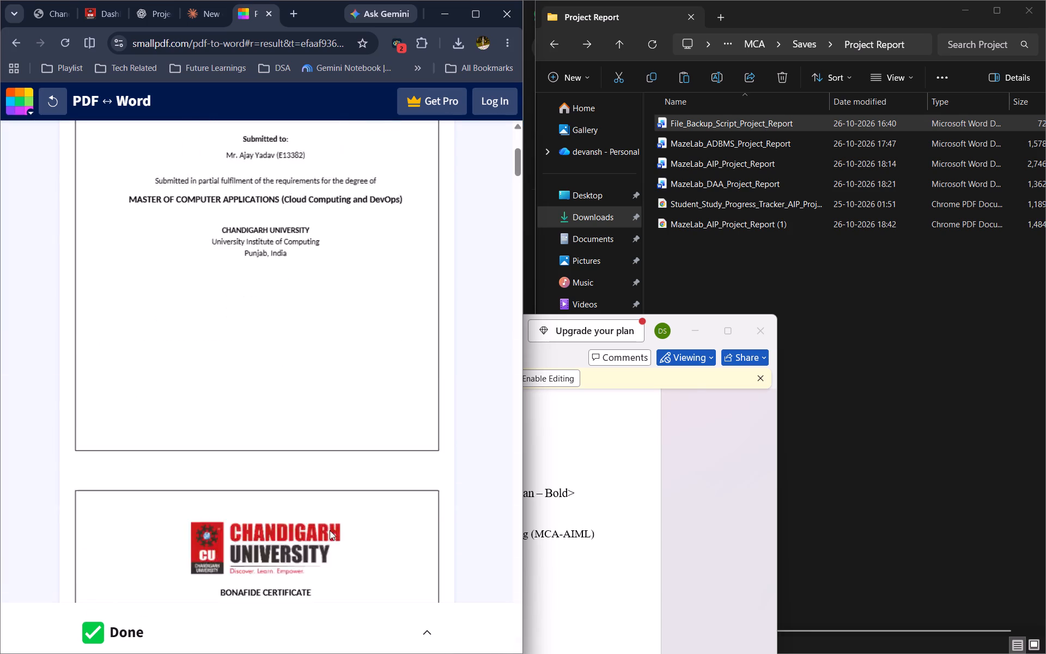
scroll(330, 530, down, 9)
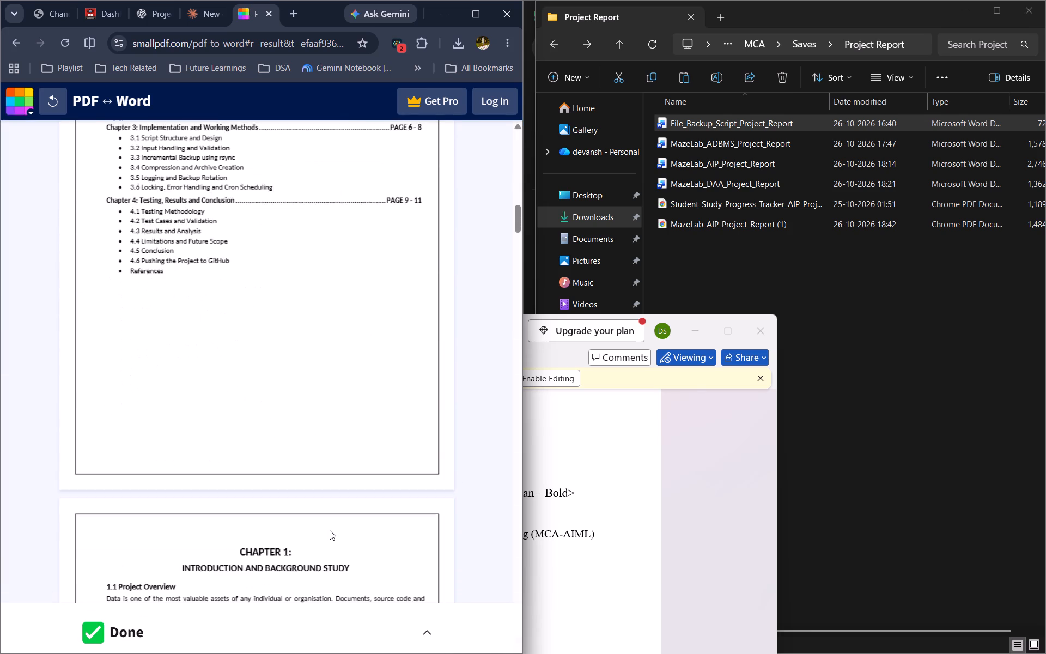
scroll(330, 530, down, 10)
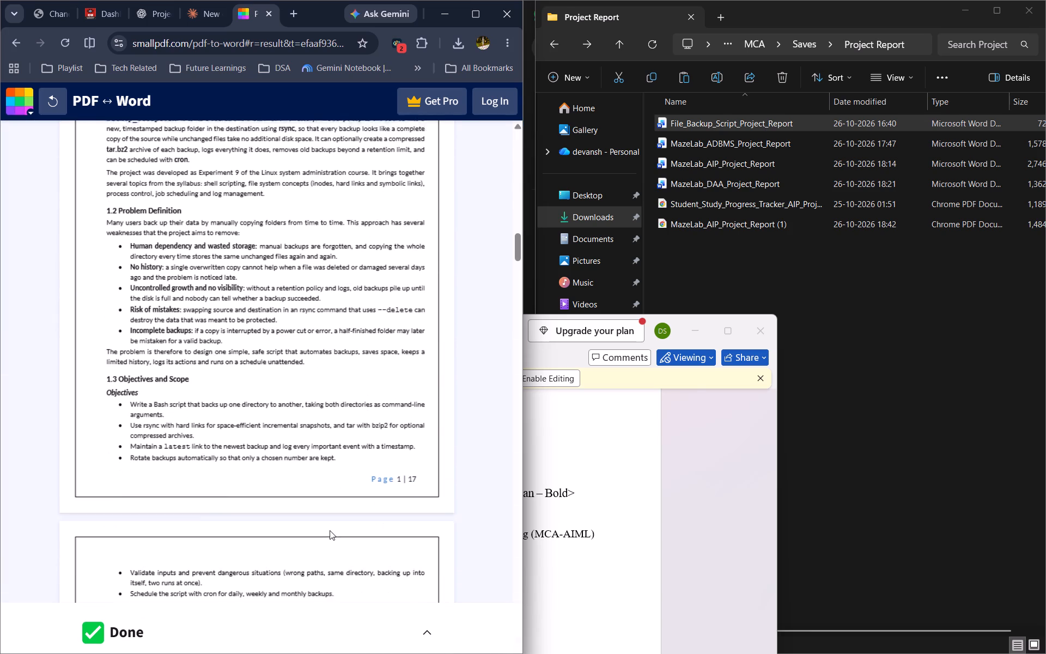
scroll(330, 530, down, 2)
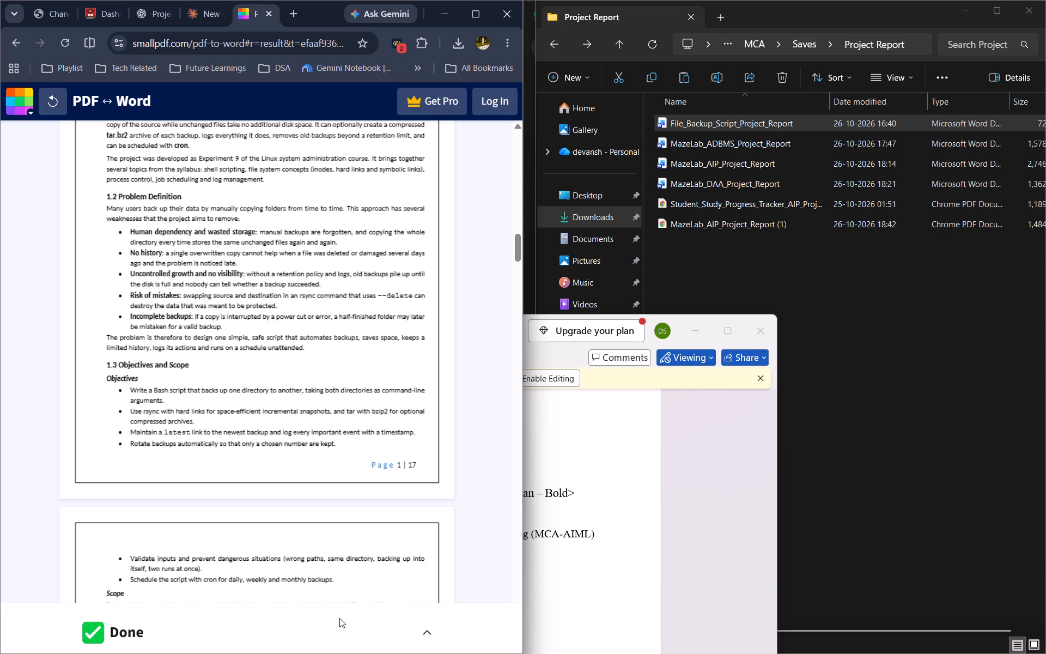
Download the converted File_Backup_Script_Project_Report.pdf from Smallpdf.
click(435, 613)
click(431, 648)
click(428, 629)
click(296, 446)
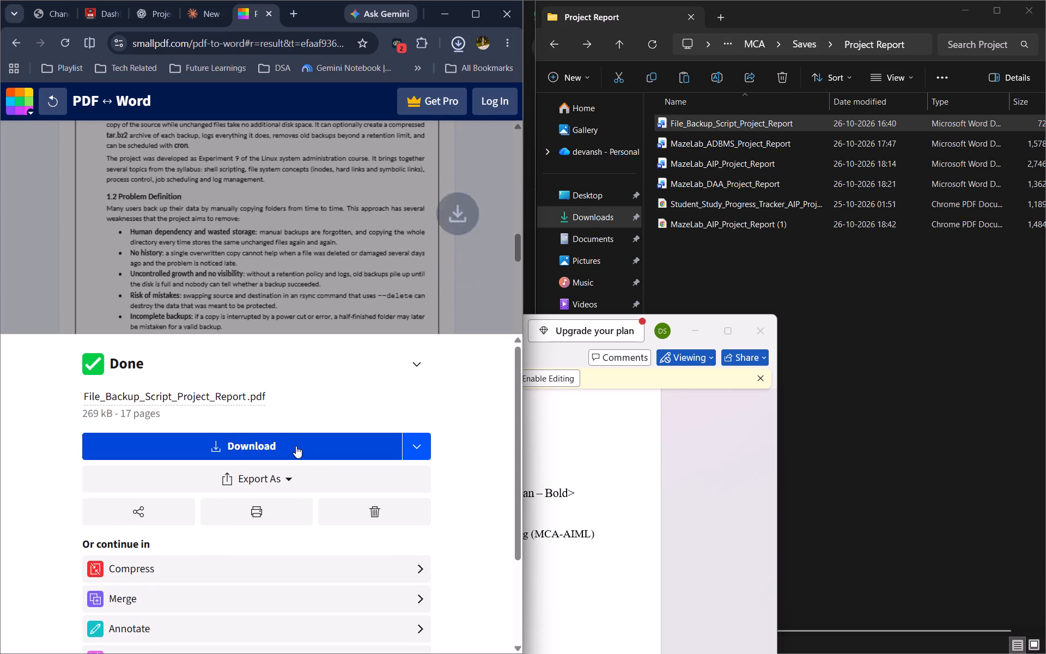
click(415, 362)
scroll(415, 362, down, 3)
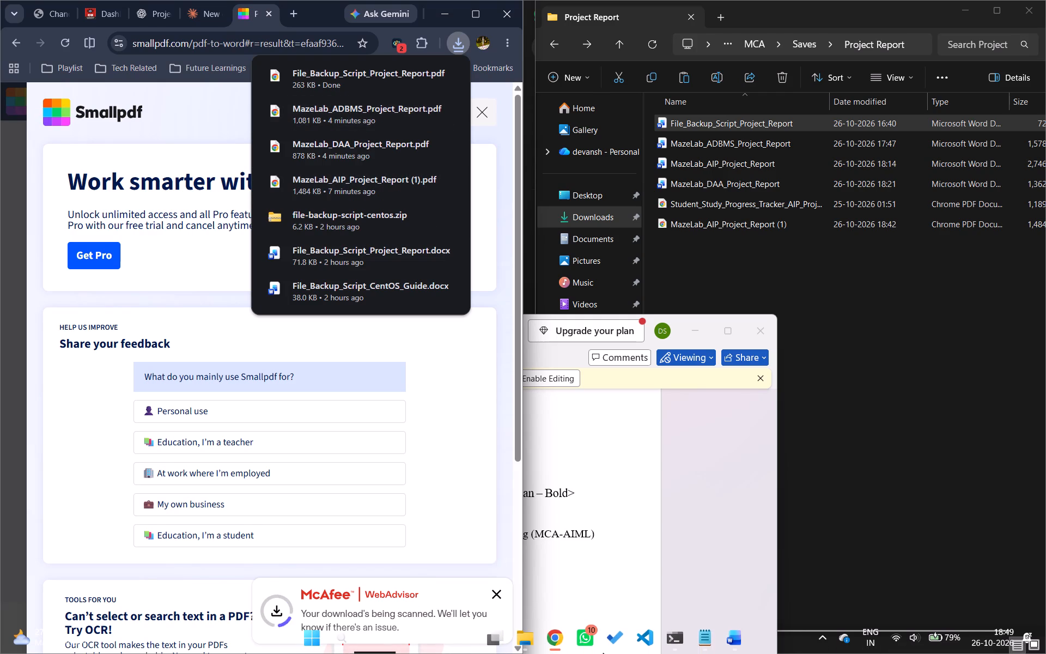
In File Explorer's Downloads folder, cut the File_Backup_Script, MazeLab_DAA and MazeLab_ADBMS project report PDFs.
click(524, 642)
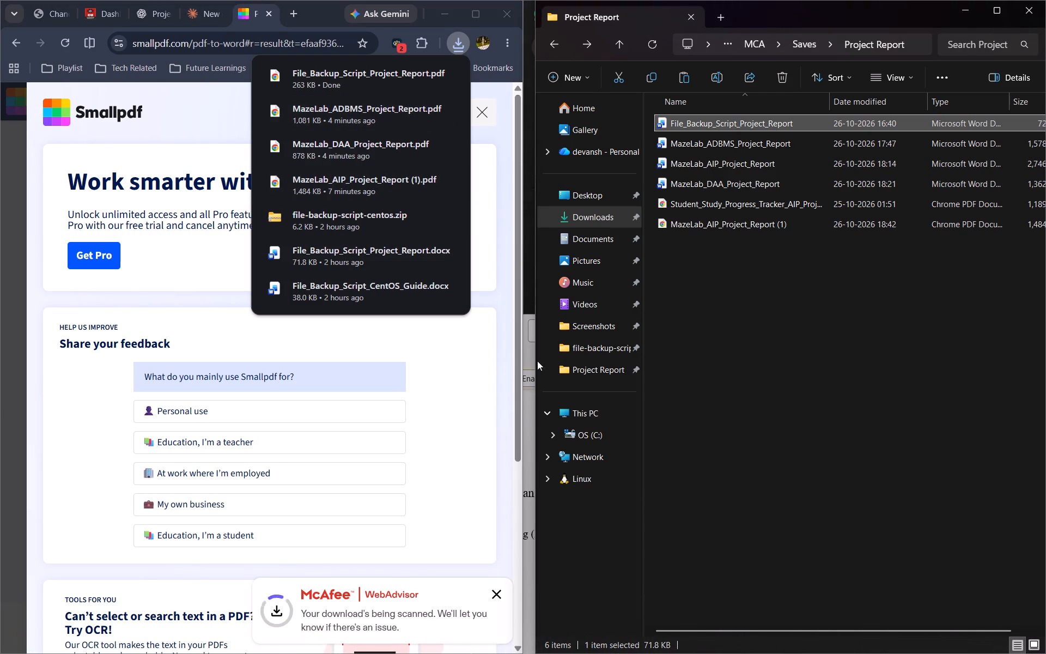
click(582, 213)
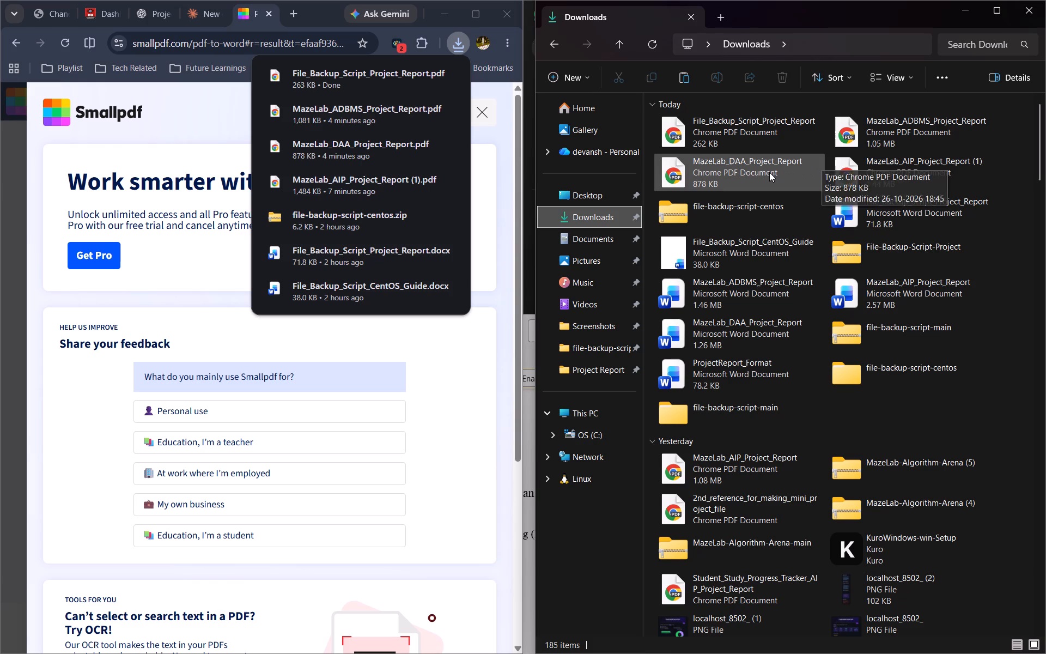
ctrl+click(769, 172)
ctrl+click(749, 131)
ctrl+click(856, 131)
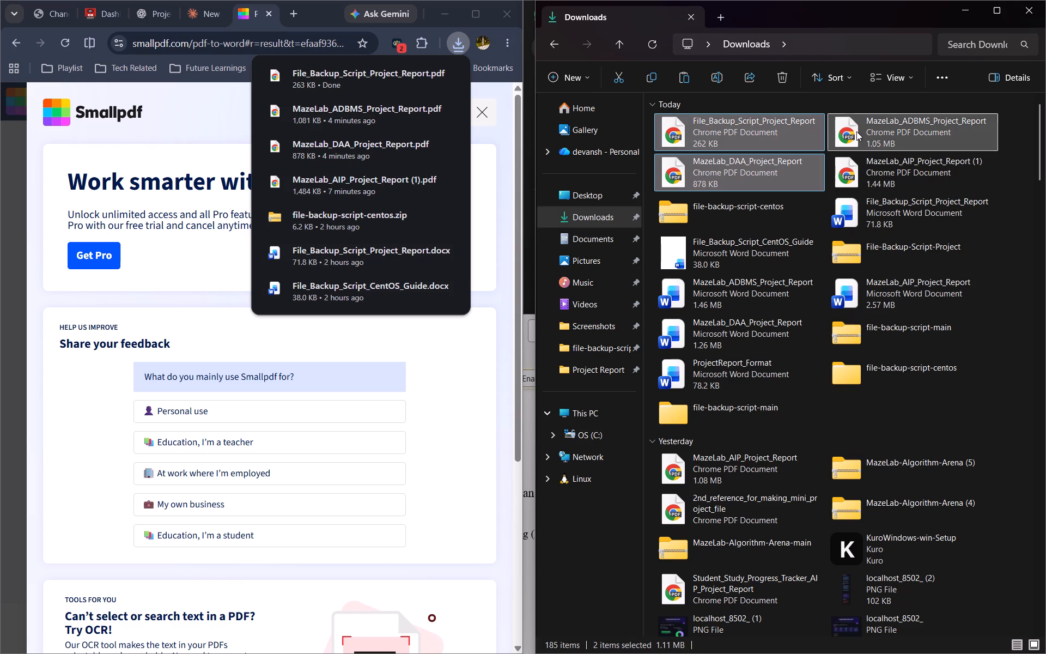
key(ctrl+x)
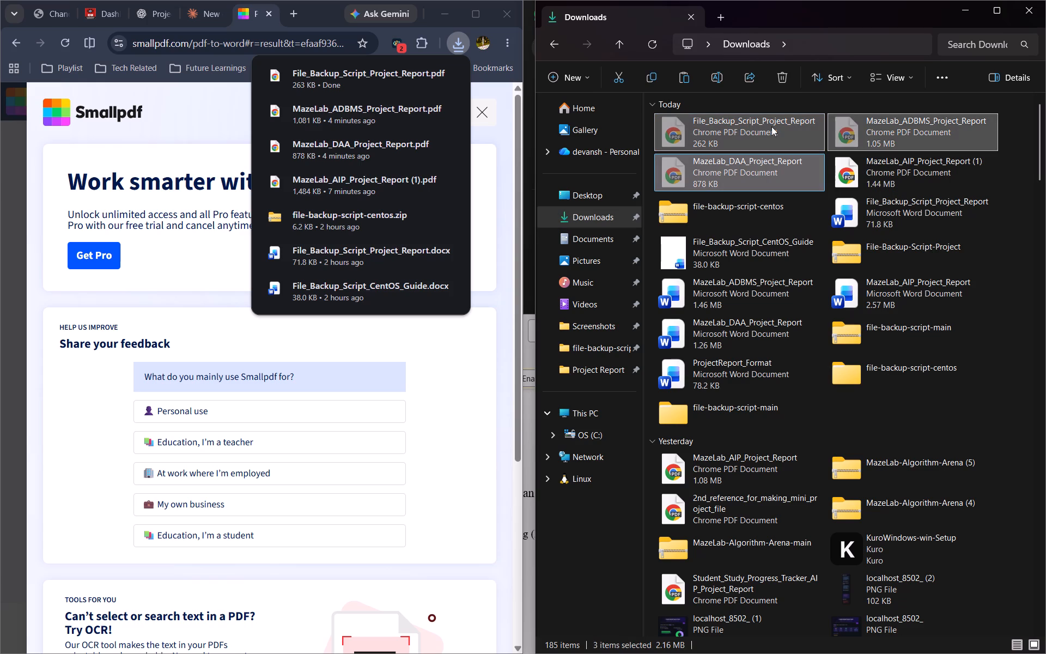
Return to the Project Report folder and paste the three cut project report PDFs there.
click(554, 44)
click(819, 337)
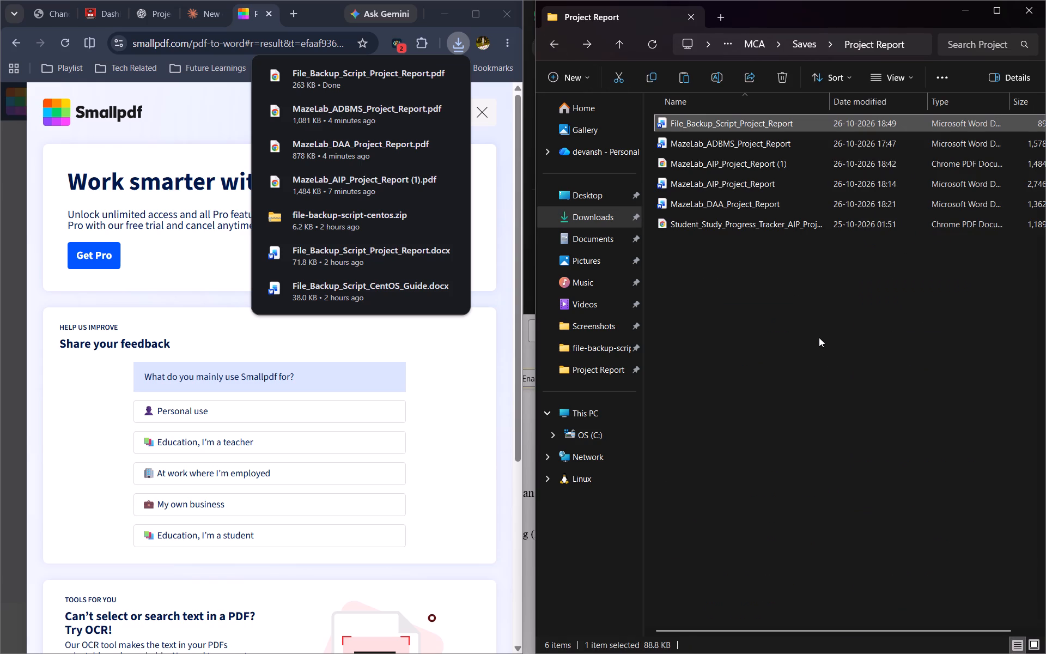
key(ctrl+v)
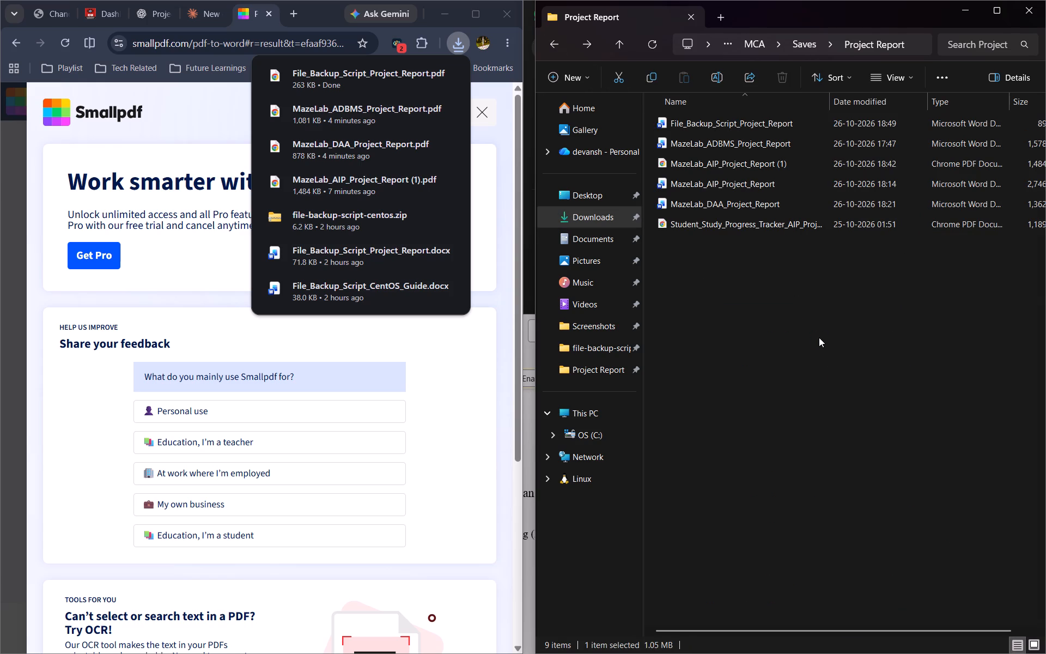
click(817, 338)
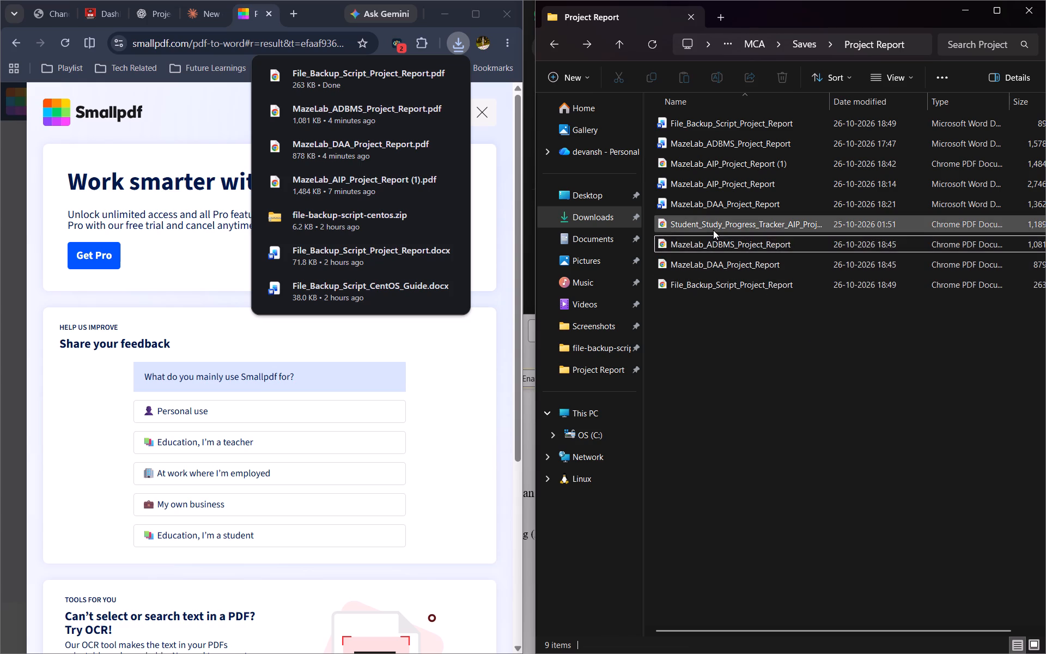
click(771, 337)
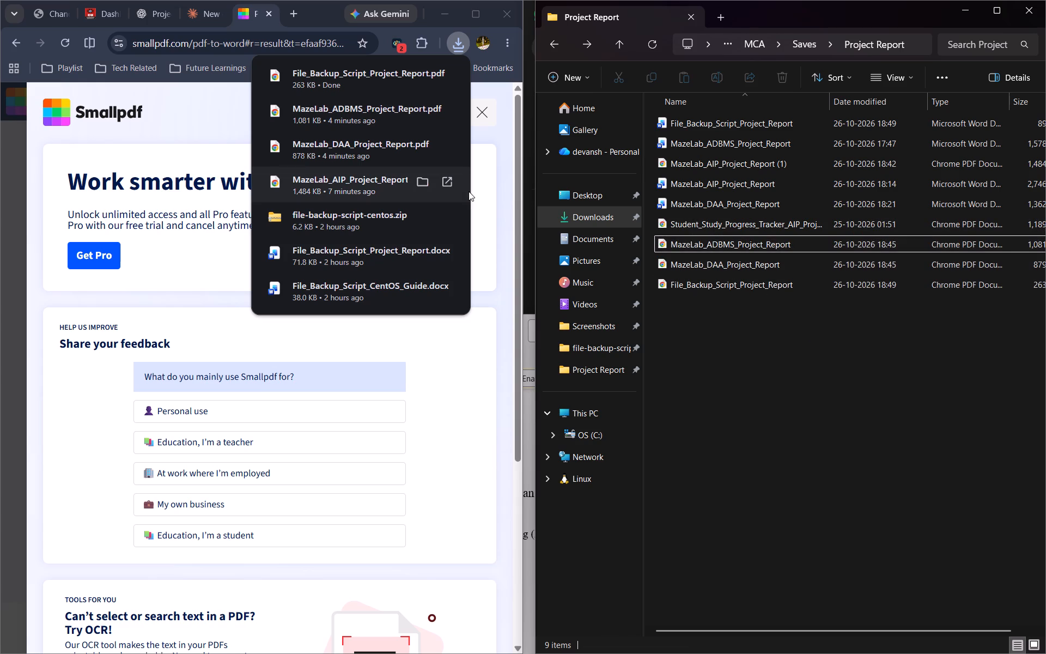